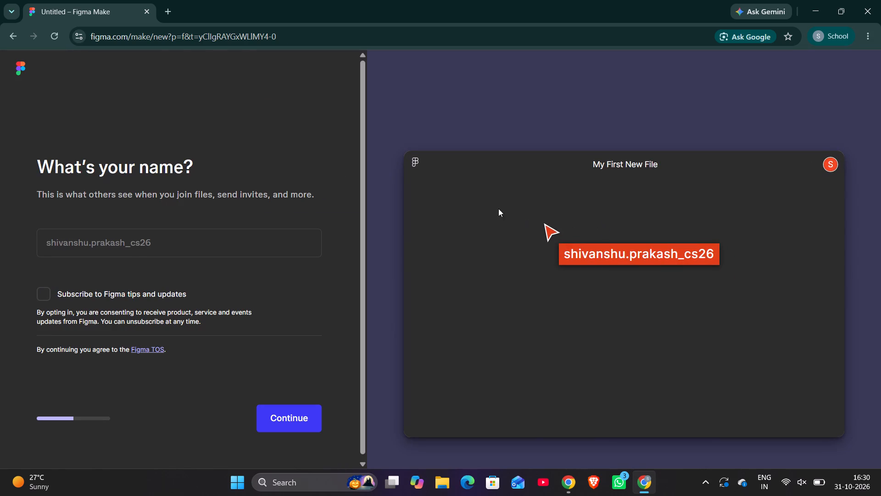
Enter the account holder's full name as the display name and continue the sign-up.
{"action": "left_click", "coordinate": [171, 242]}
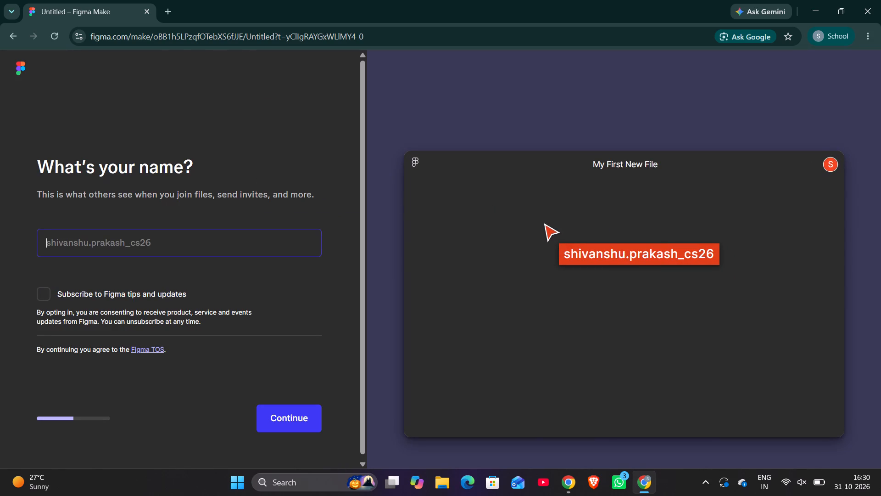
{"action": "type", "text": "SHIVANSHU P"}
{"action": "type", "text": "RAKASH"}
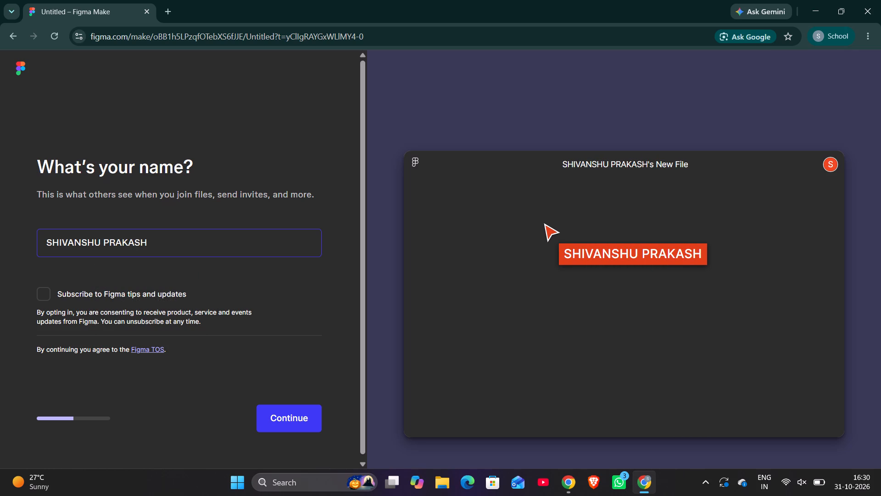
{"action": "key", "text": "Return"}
{"action": "left_click", "coordinate": [261, 418]}
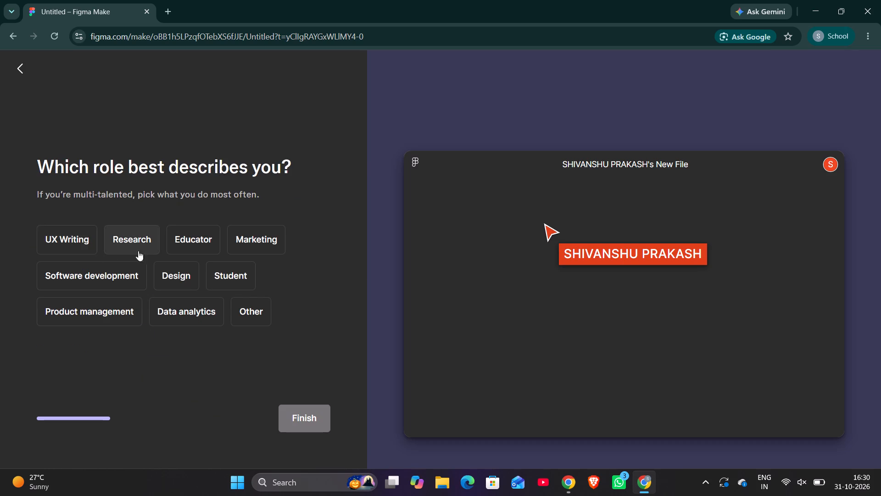
Choose Student as the role and College / University as the school level, and finish the sign-up.
{"action": "left_click", "coordinate": [230, 279]}
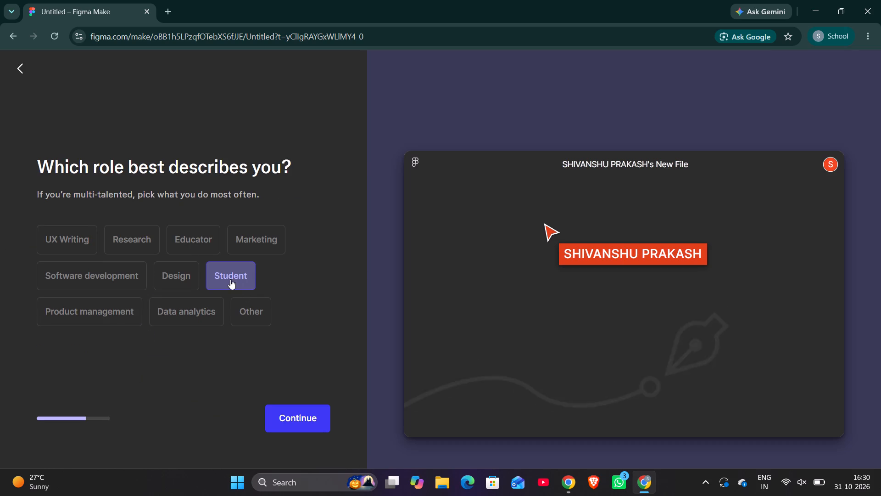
{"action": "left_click", "coordinate": [297, 418]}
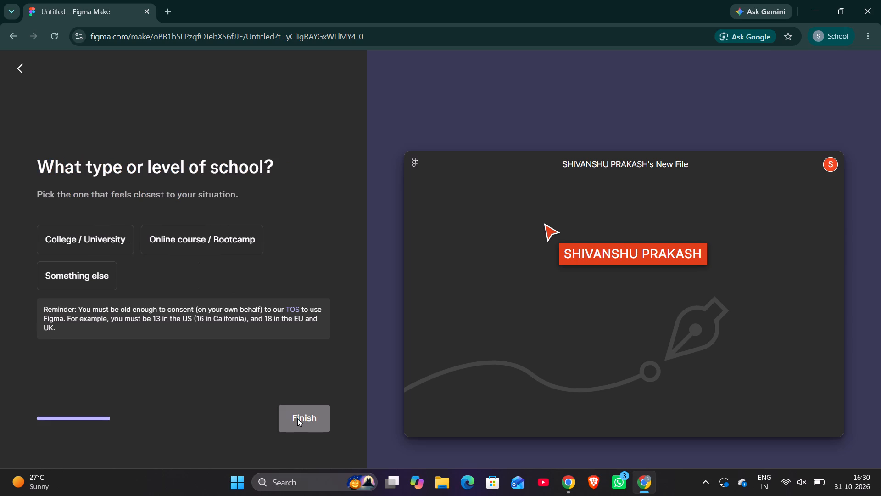
{"action": "left_click", "coordinate": [115, 239]}
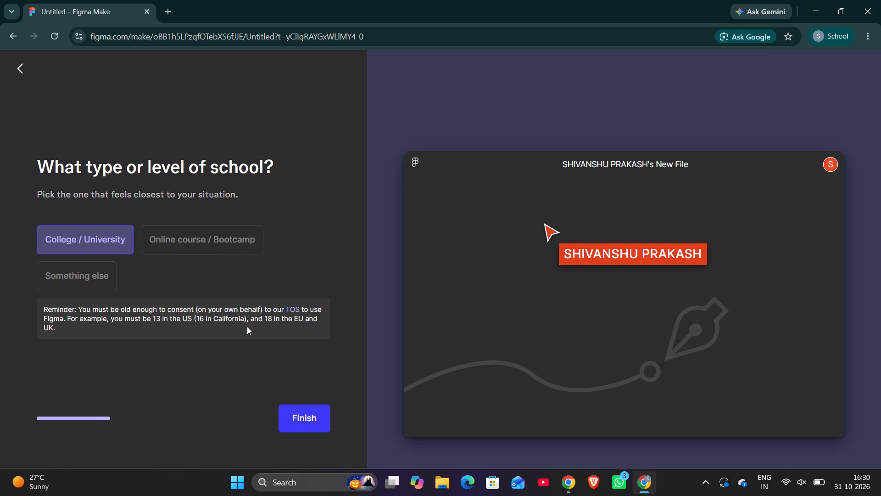
{"action": "left_click", "coordinate": [313, 416]}
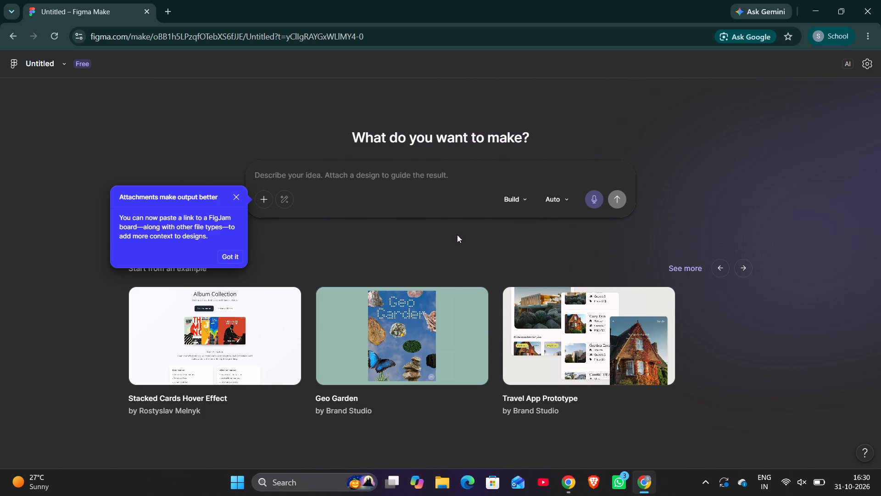
Dismiss the attachments tip and submit the prompt "FLOWCHART" to generate a new Make project.
{"action": "left_click", "coordinate": [227, 258]}
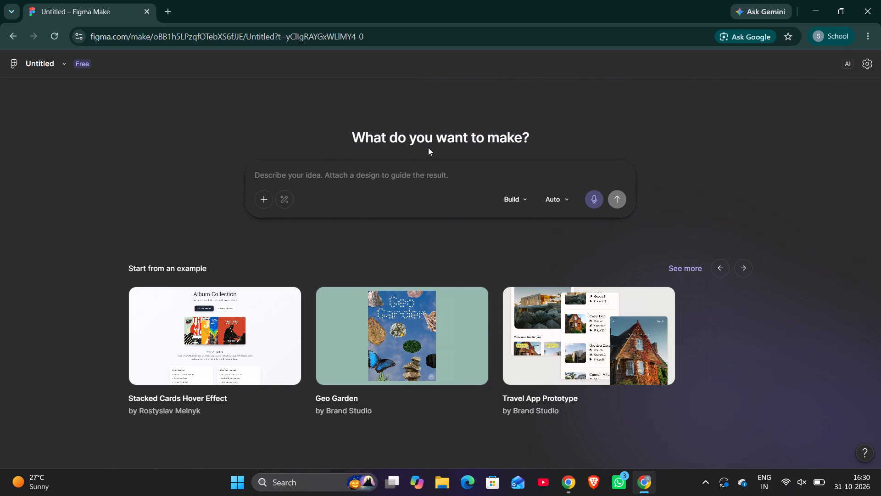
{"action": "scroll", "coordinate": [392, 235], "scroll_direction": "right", "scroll_amount": 1}
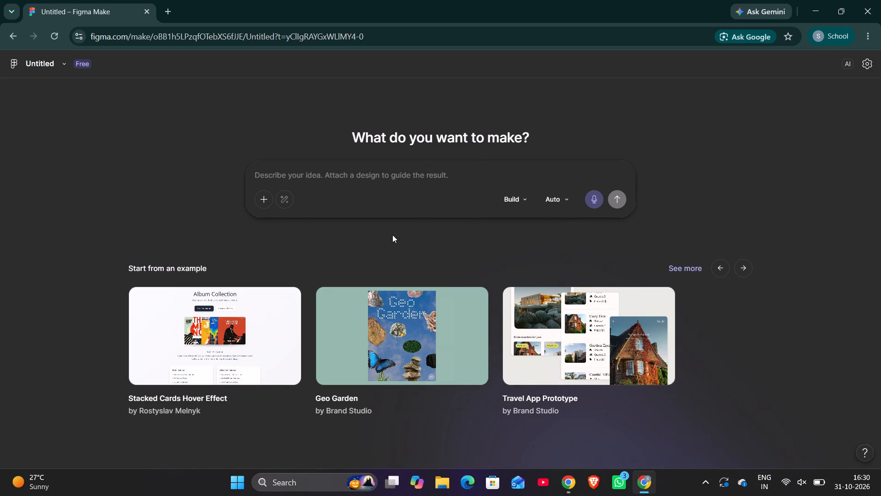
{"action": "key", "text": "Return"}
{"action": "key", "text": "Return"}
{"action": "key", "text": "Return"}
{"action": "left_click", "coordinate": [613, 193]}
{"action": "left_click_drag", "start_coordinate": [613, 193], "coordinate": [413, 169]}
{"action": "left_click", "coordinate": [413, 169]}
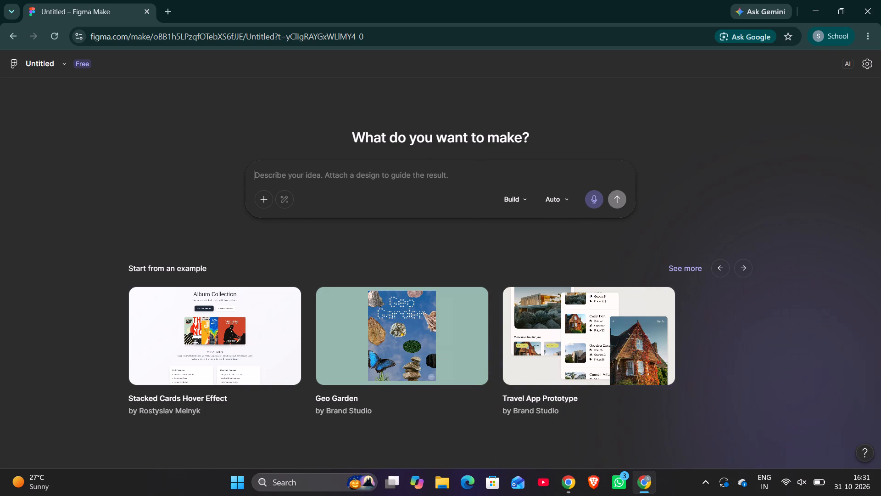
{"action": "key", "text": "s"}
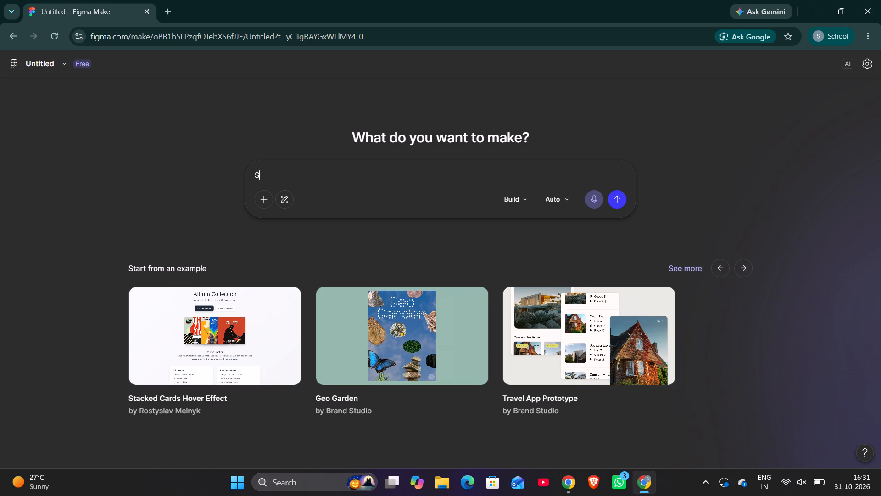
{"action": "key", "text": "BackSpace"}
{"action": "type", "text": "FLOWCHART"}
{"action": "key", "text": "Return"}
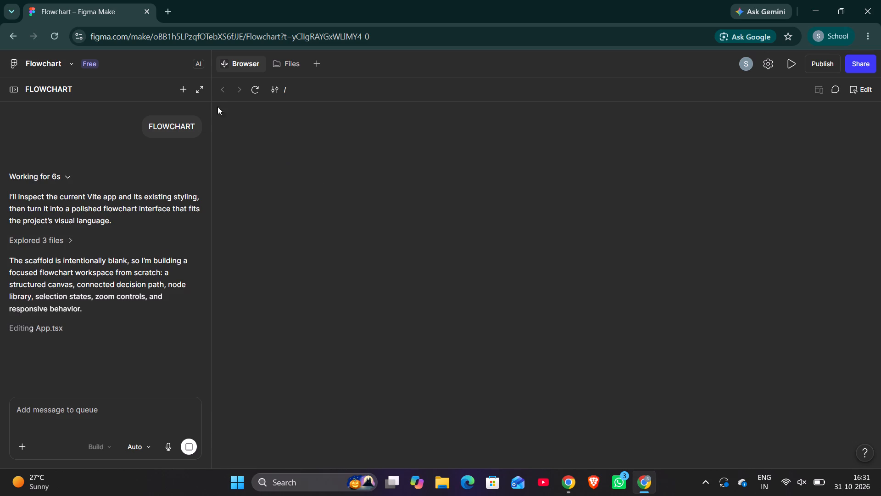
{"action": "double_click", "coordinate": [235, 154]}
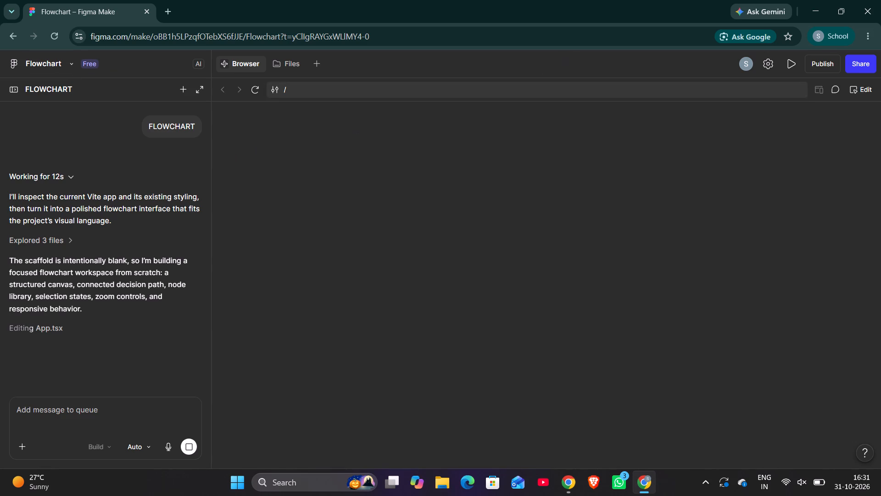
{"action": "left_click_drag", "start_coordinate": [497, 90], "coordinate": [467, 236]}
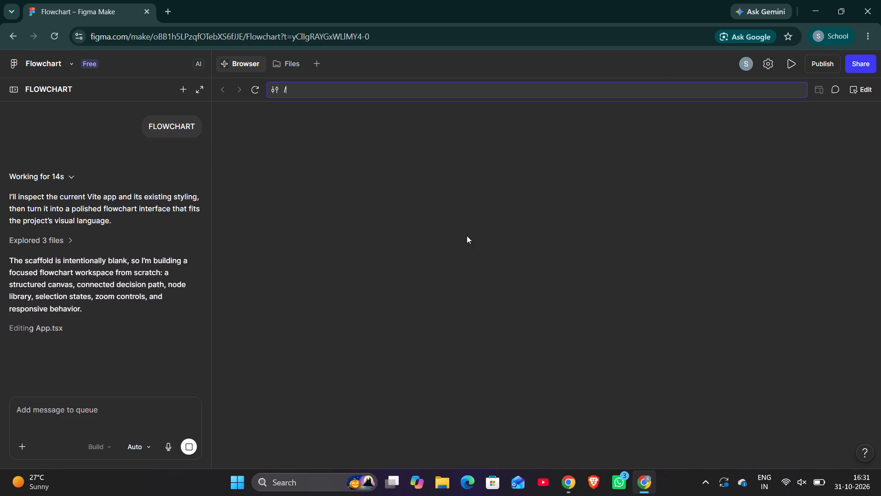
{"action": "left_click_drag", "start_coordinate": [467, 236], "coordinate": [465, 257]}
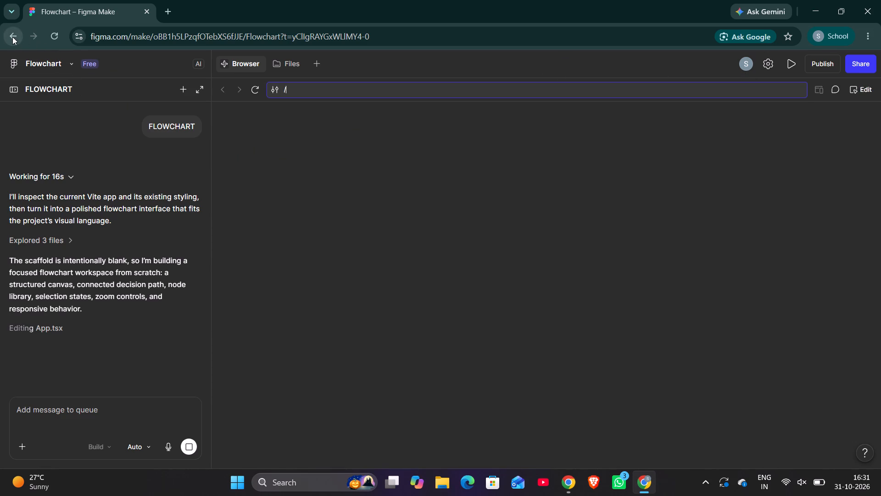
Leave the Flowchart Make file while it is generating and go to the Figma website's home page.
{"action": "left_click", "coordinate": [12, 37]}
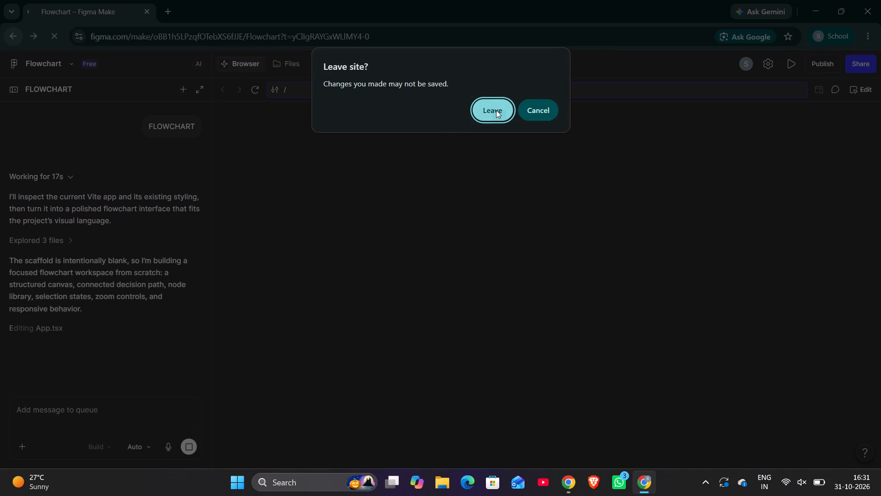
{"action": "left_click", "coordinate": [496, 110]}
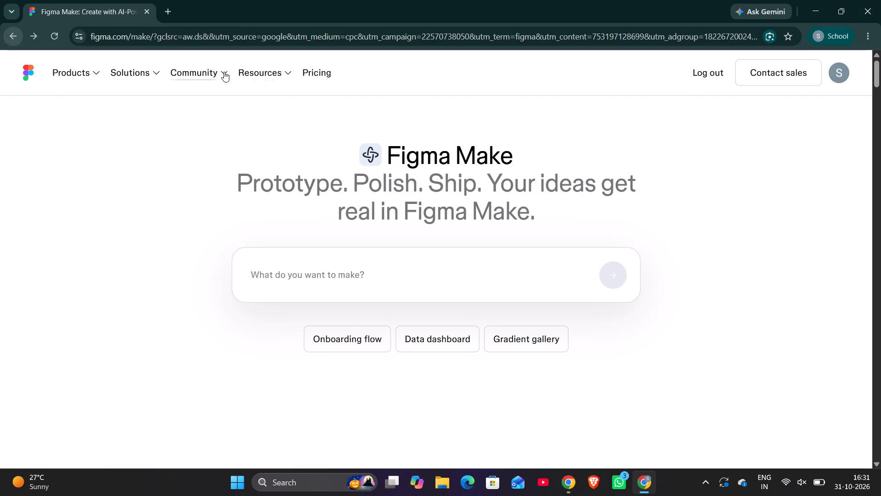
{"action": "left_click", "coordinate": [29, 79]}
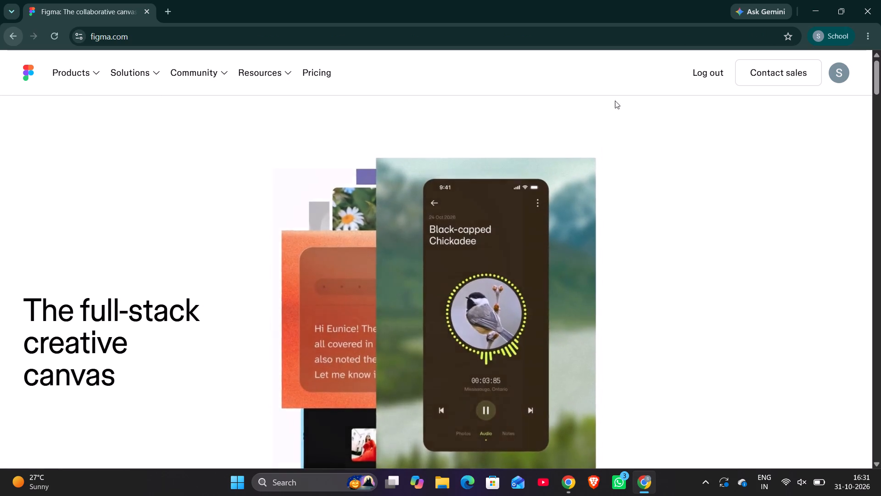
Look over the site's resources and product list, and view the Figma Design product page.
{"action": "left_click", "coordinate": [284, 68]}
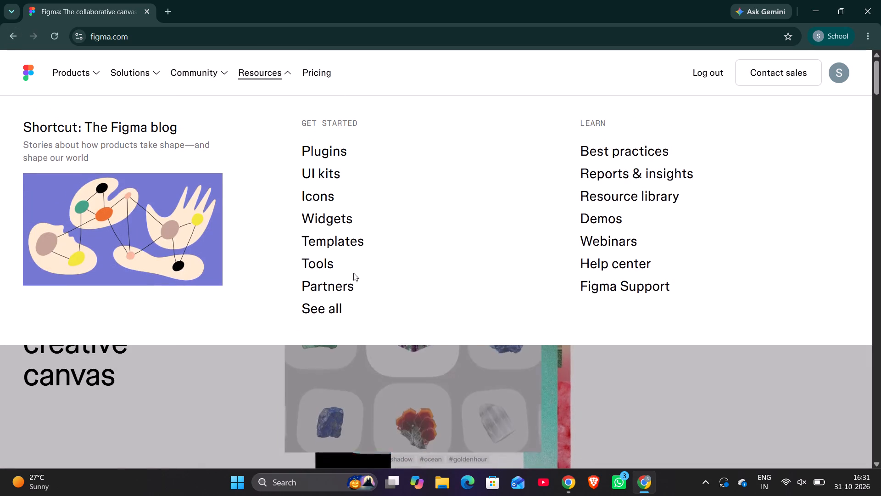
{"action": "left_click", "coordinate": [87, 74]}
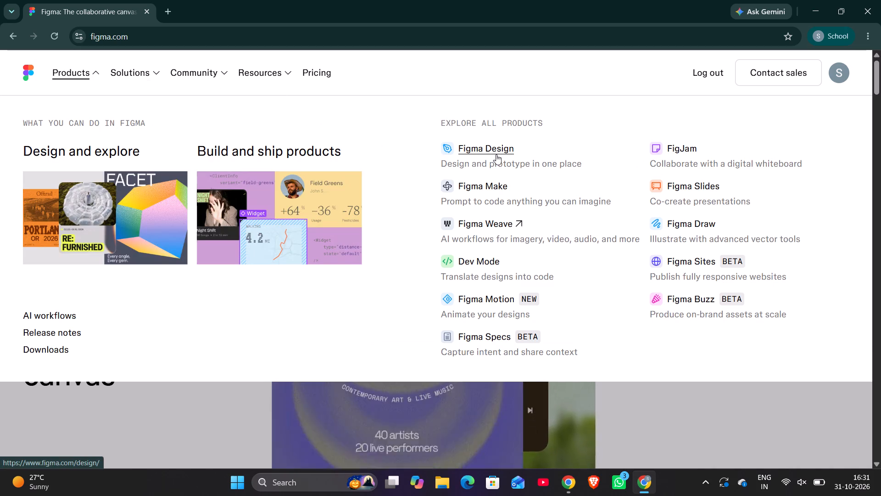
{"action": "left_click", "coordinate": [496, 151]}
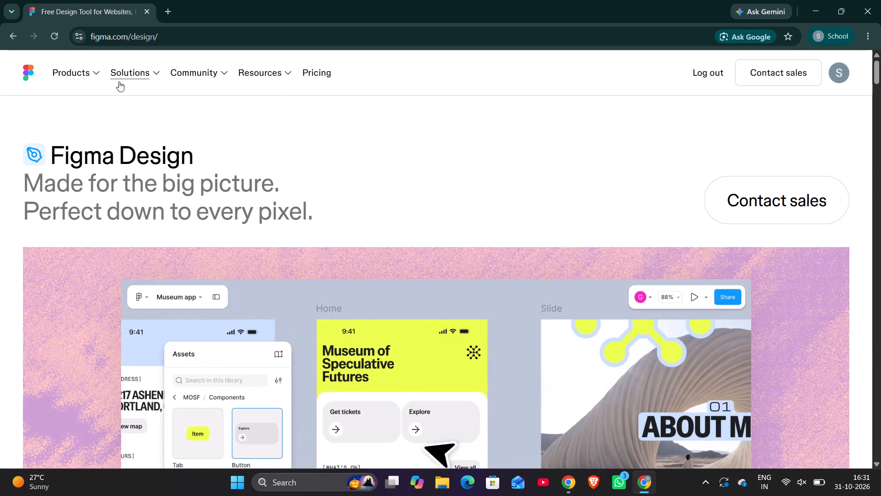
View the solutions page for the Design role, check the community and resources offerings, and read through the designer features.
{"action": "left_click", "coordinate": [125, 76]}
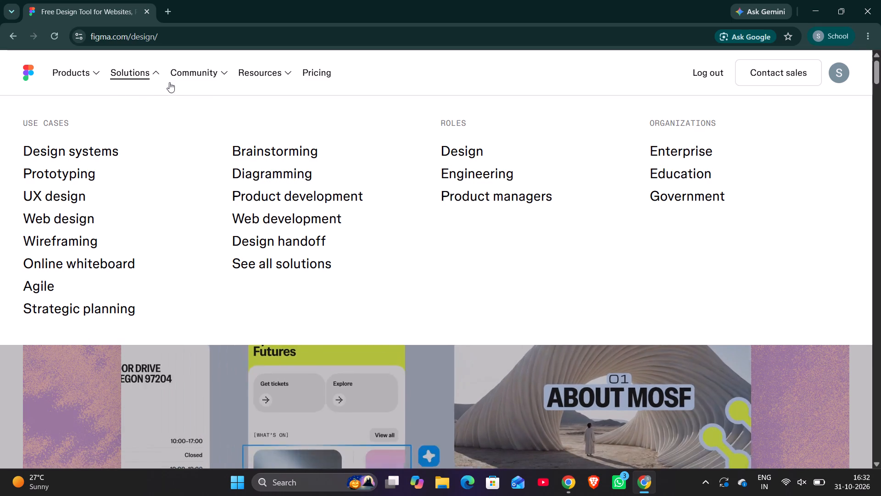
{"action": "left_click", "coordinate": [470, 147]}
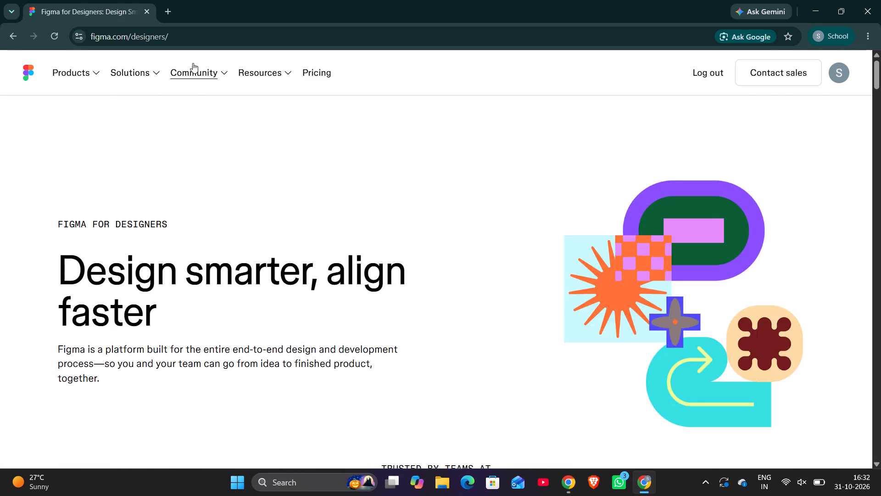
{"action": "left_click", "coordinate": [193, 63]}
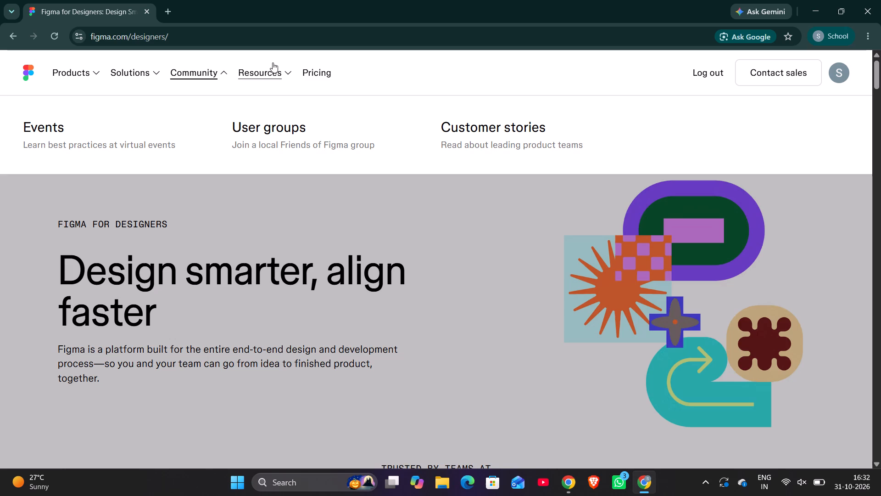
{"action": "left_click", "coordinate": [279, 75]}
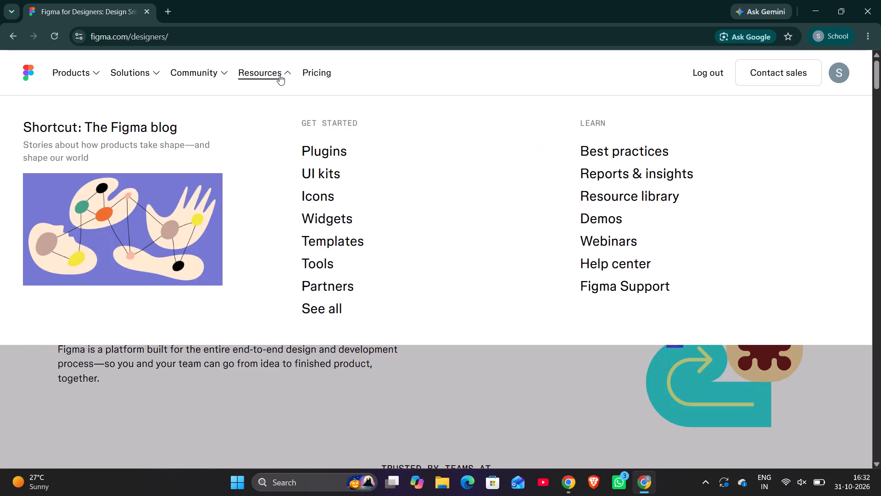
{"action": "left_click", "coordinate": [255, 356]}
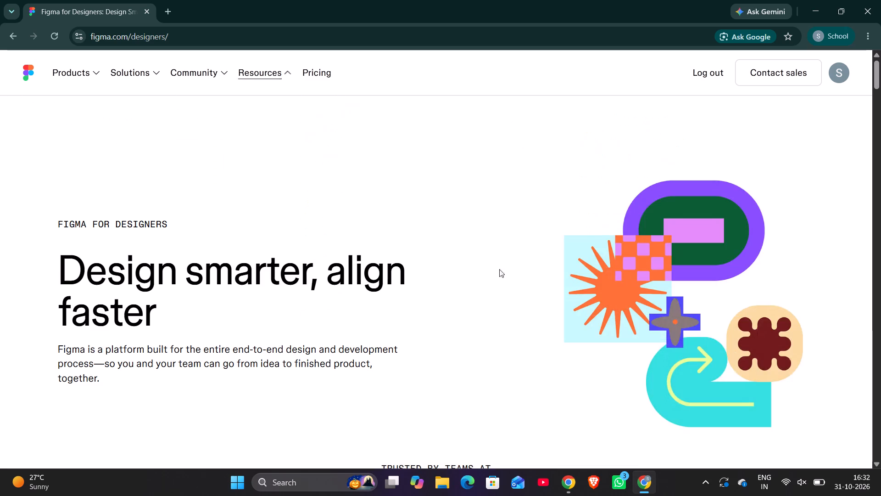
{"action": "scroll", "coordinate": [518, 261], "scroll_direction": "down", "scroll_amount": 20}
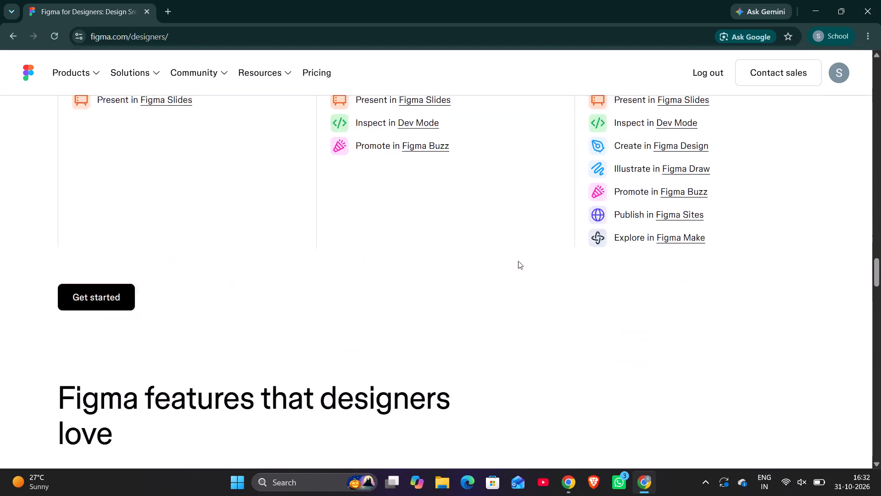
{"action": "scroll", "coordinate": [518, 261], "scroll_direction": "down", "scroll_amount": 5}
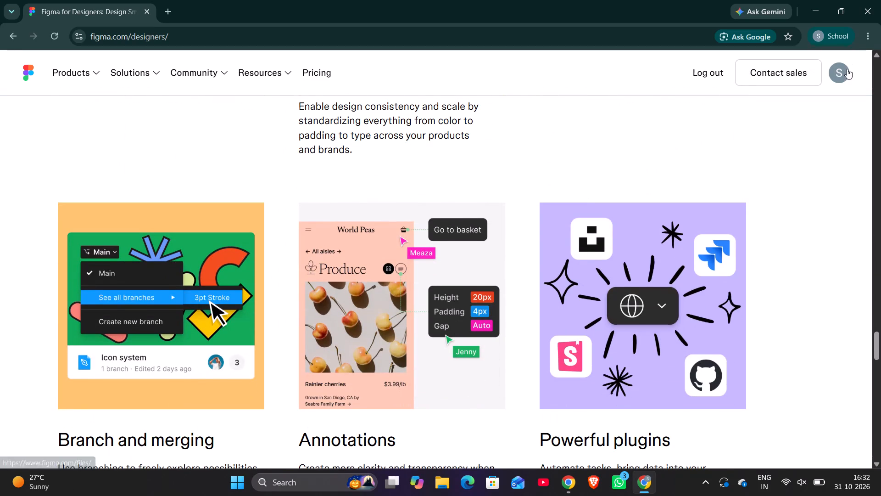
Open the account's recent files and create a new blank Design file.
{"action": "left_click", "coordinate": [843, 70]}
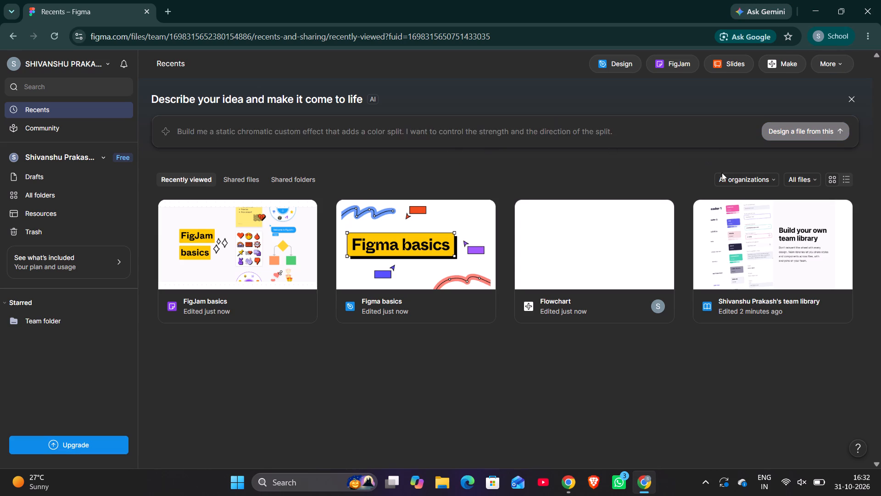
{"action": "left_click", "coordinate": [619, 68]}
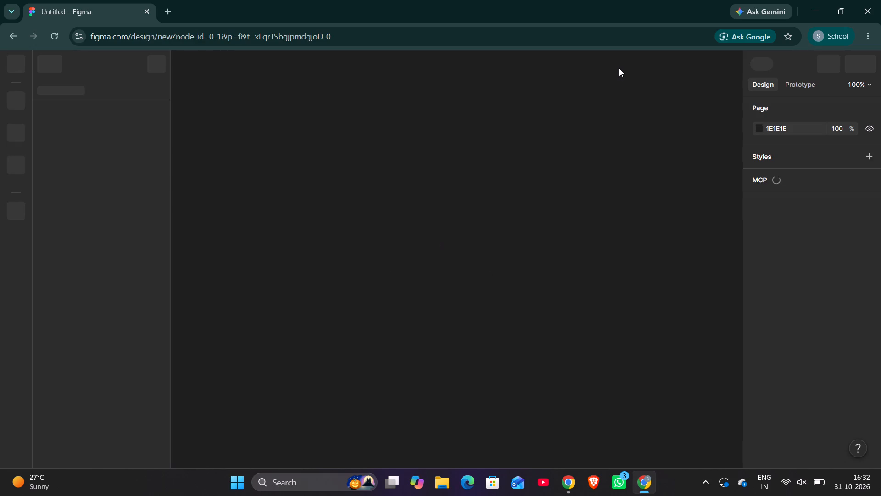
Leave the new Design file and return to the recent files overview.
{"action": "left_click", "coordinate": [12, 36]}
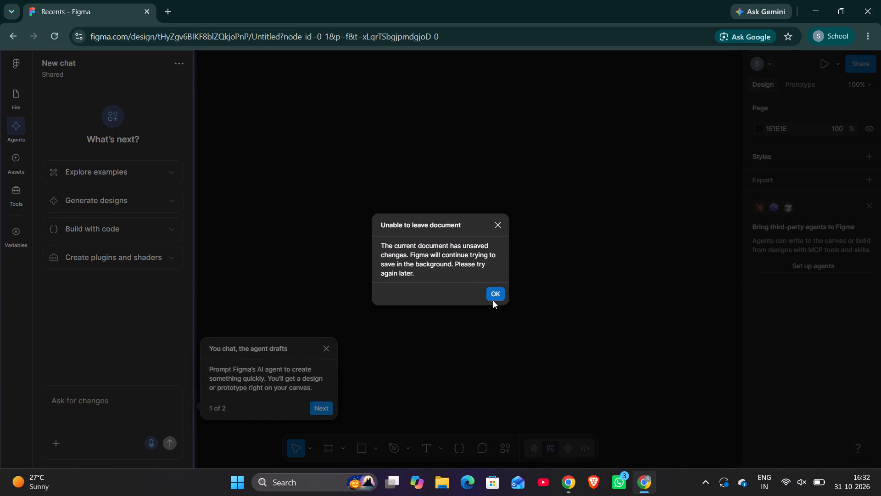
{"action": "left_click", "coordinate": [497, 295]}
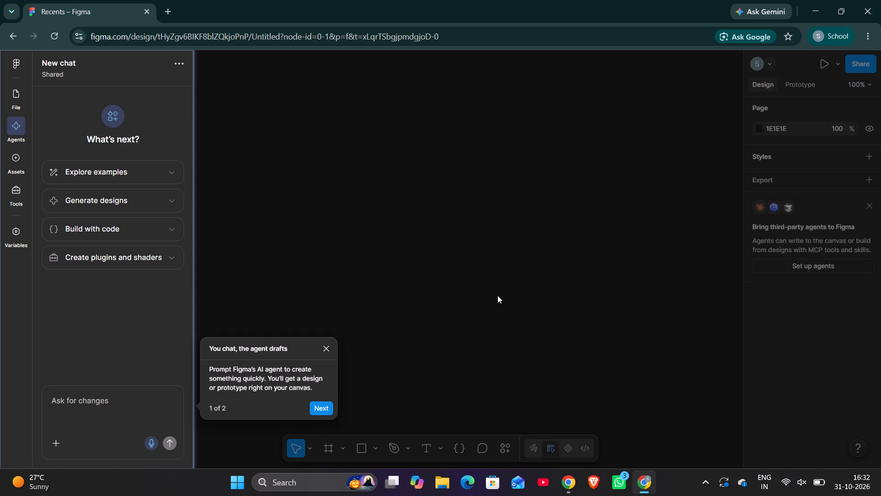
{"action": "left_click", "coordinate": [12, 40]}
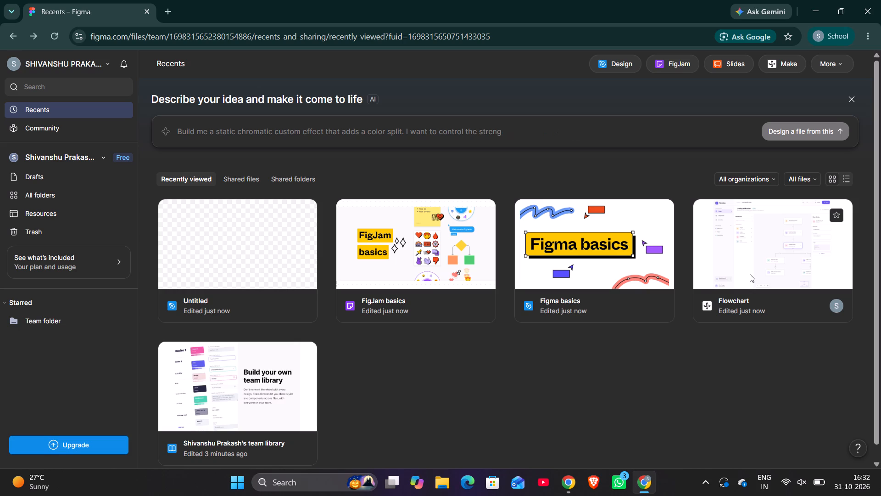
Move the Flowchart file from the recent files to the trash.
{"action": "right_click", "coordinate": [806, 273]}
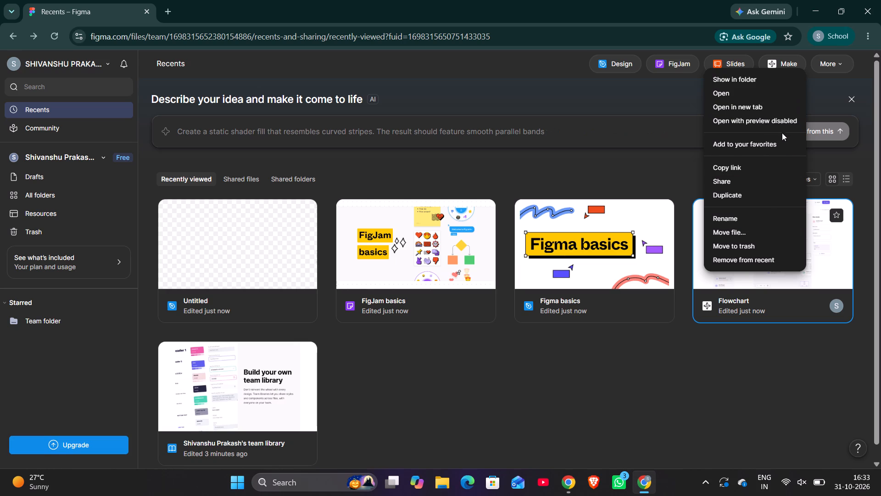
{"action": "left_click", "coordinate": [775, 246]}
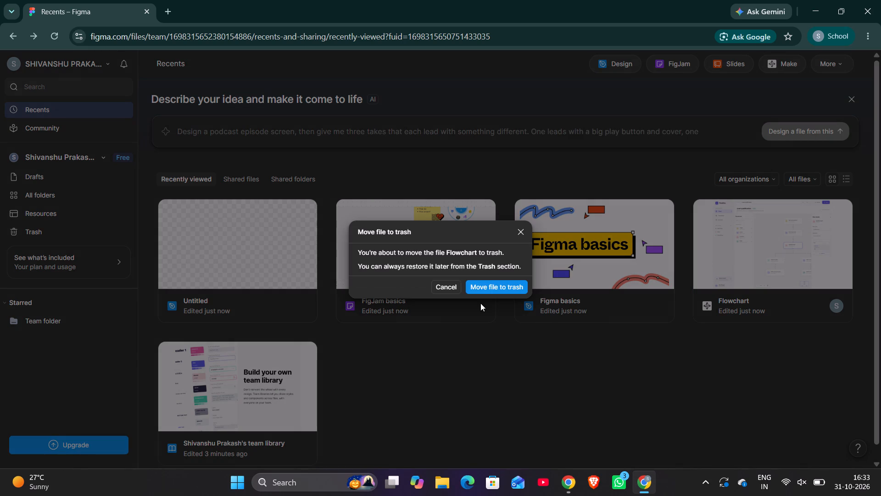
{"action": "left_click", "coordinate": [485, 288]}
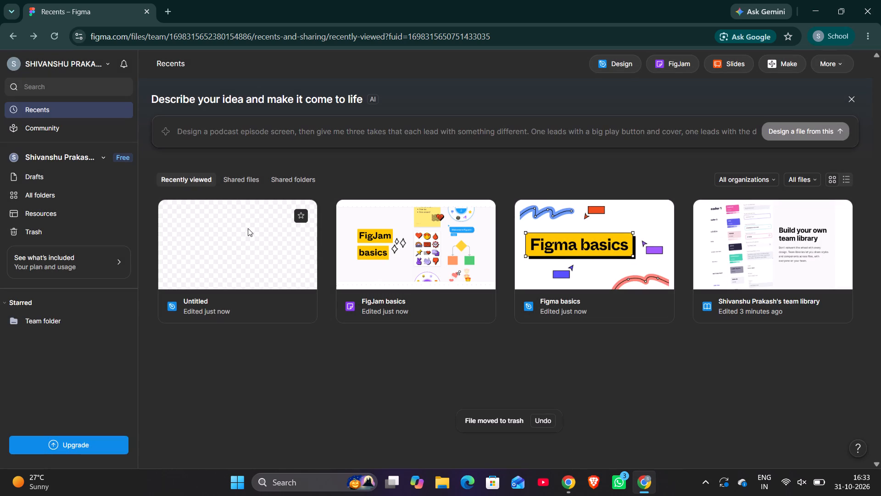
Open the Untitled Design file and dismiss the suggestions for what to make, leaving the blank canvas.
{"action": "double_click", "coordinate": [248, 228]}
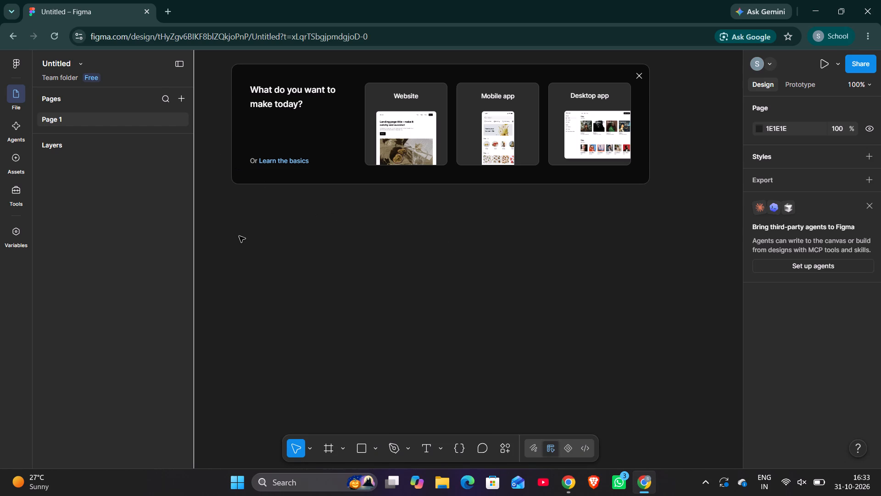
{"action": "left_click", "coordinate": [641, 77]}
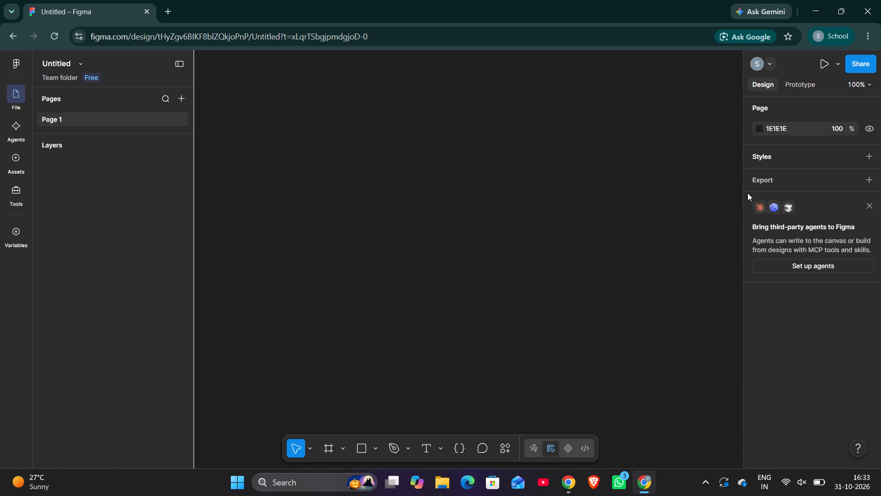
Minimize both browser windows and launch the Kuro app from the desktop.
{"action": "left_click", "coordinate": [818, 7]}
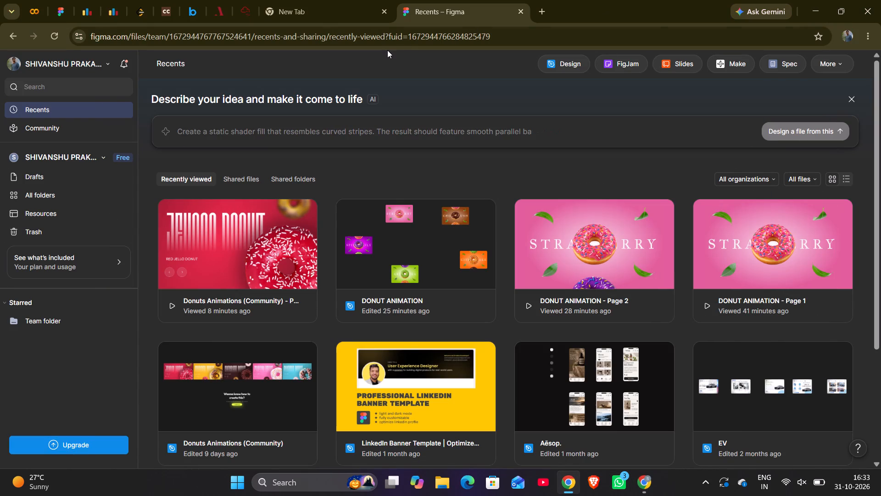
{"action": "left_click", "coordinate": [822, 7]}
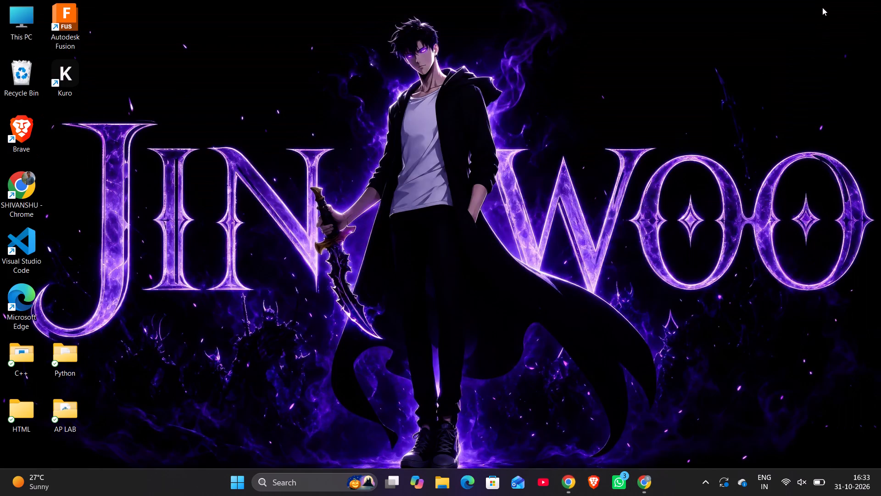
{"action": "double_click", "coordinate": [61, 88]}
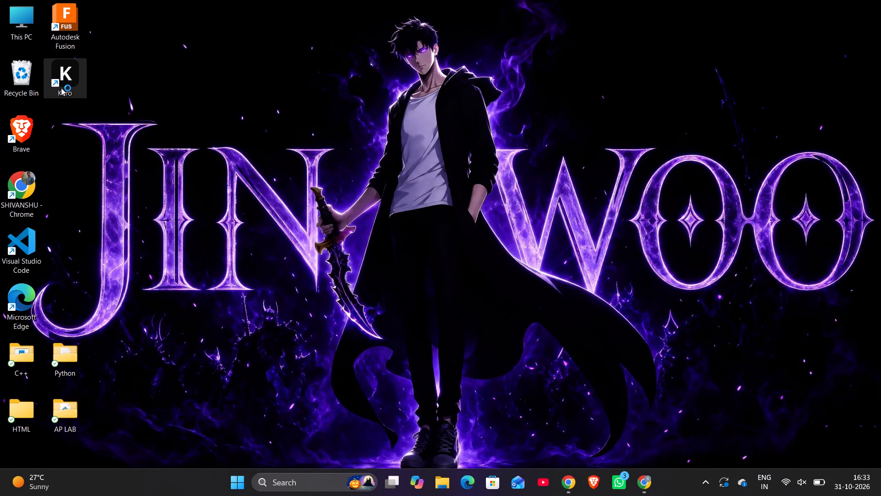
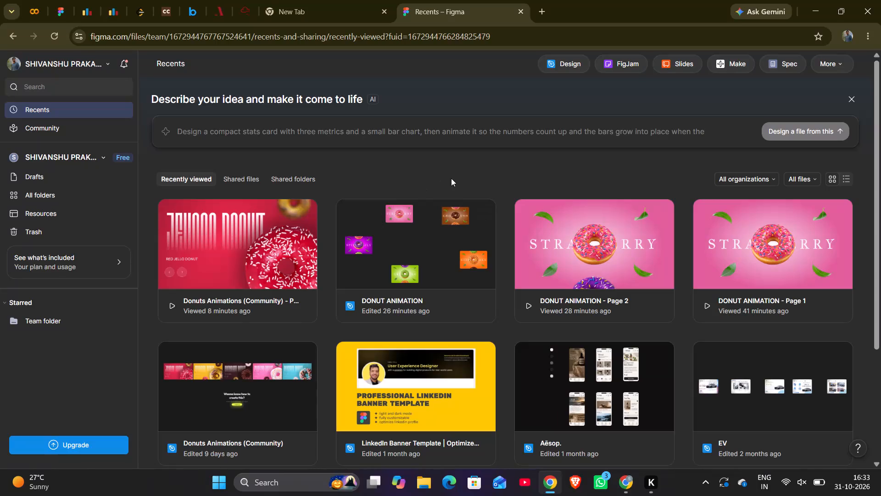
Switch to the school-profile Chrome window with the blank Untitled Design file.
{"action": "left_click", "coordinate": [690, 264]}
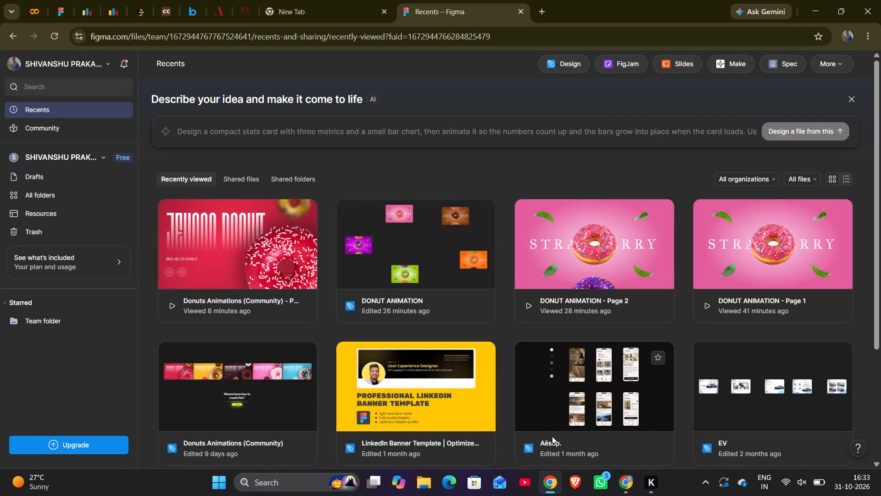
{"action": "left_click", "coordinate": [621, 491]}
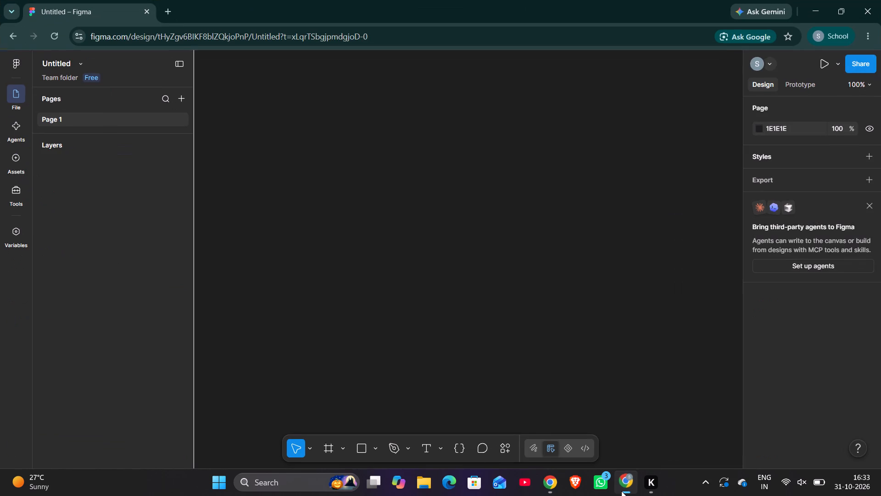
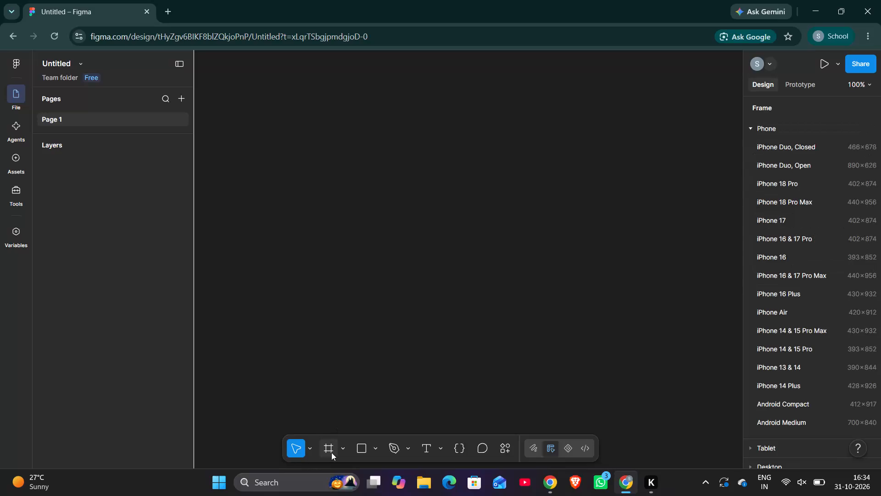
Draw a rectangle about 109 × 49 on the empty canvas and dismiss the onboarding tip.
{"action": "left_click", "coordinate": [375, 448]}
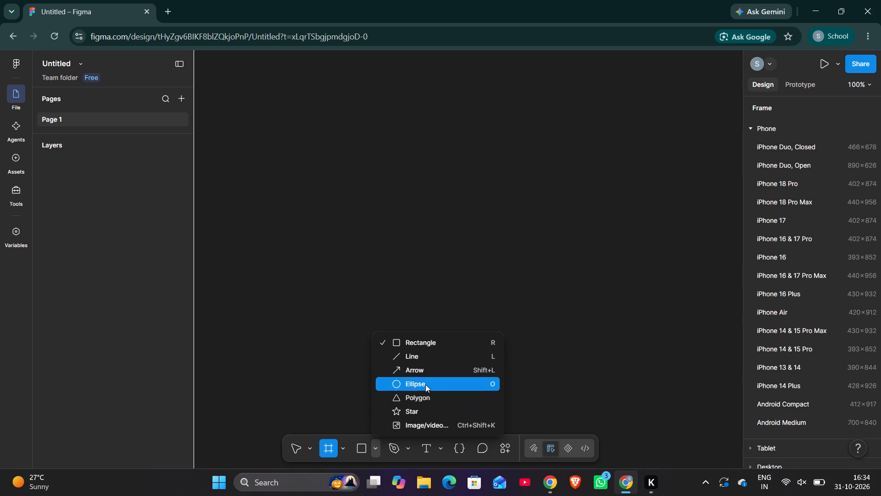
{"action": "left_click", "coordinate": [426, 339]}
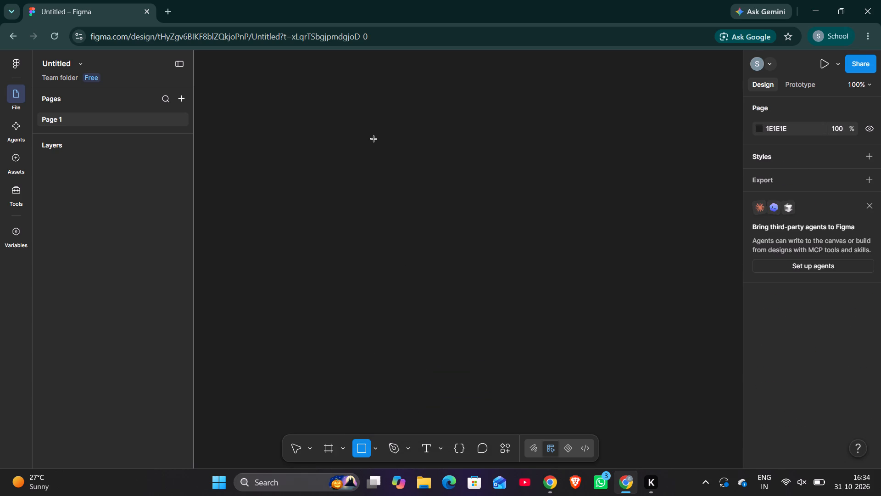
{"action": "left_click_drag", "start_coordinate": [339, 98], "coordinate": [379, 103]}
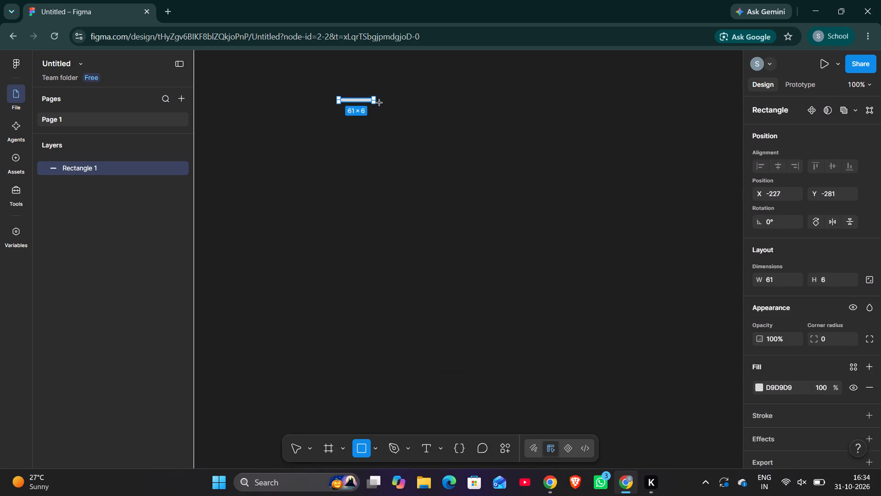
{"action": "left_click_drag", "start_coordinate": [379, 103], "coordinate": [401, 126]}
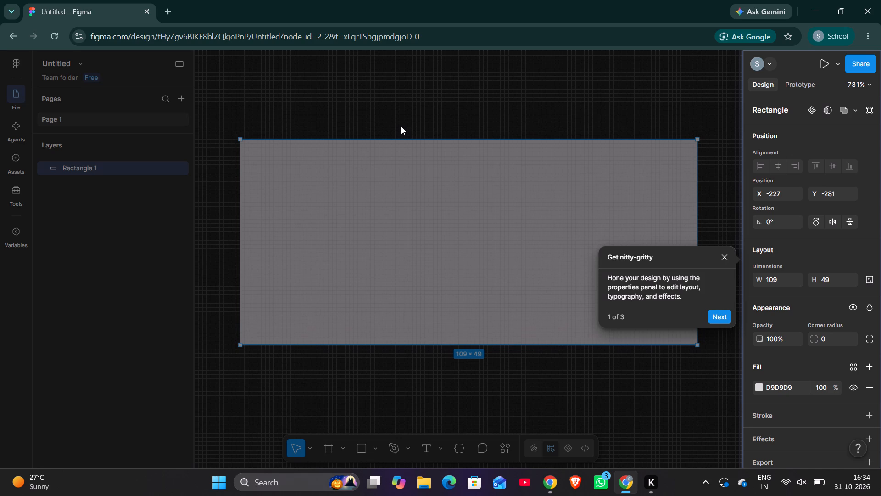
{"action": "left_click", "coordinate": [672, 368]}
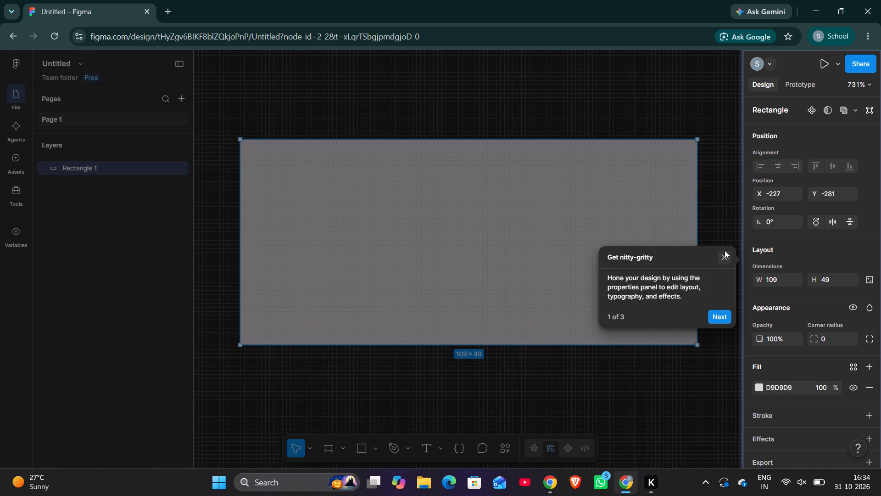
{"action": "left_click", "coordinate": [725, 250]}
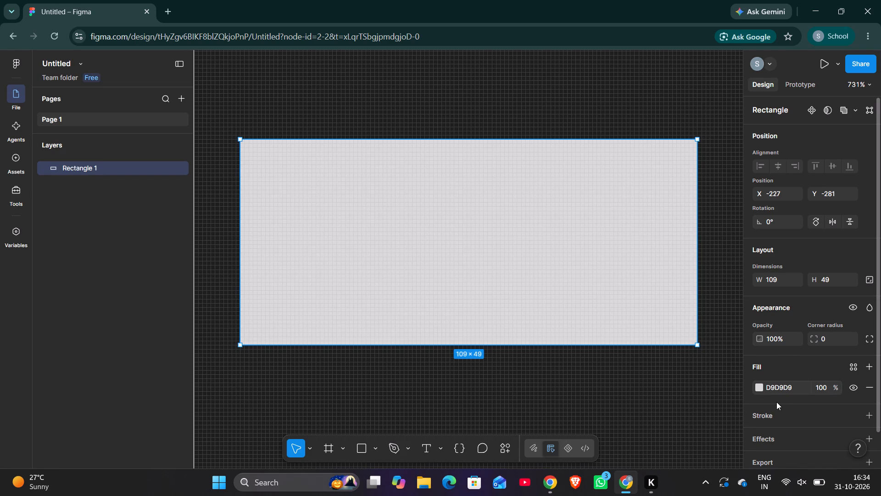
Round the rectangle into a pill shape with a corner radius of 50, and deselect it.
{"action": "scroll", "coordinate": [776, 402], "scroll_direction": "down", "scroll_amount": 1}
{"action": "left_click", "coordinate": [836, 301]}
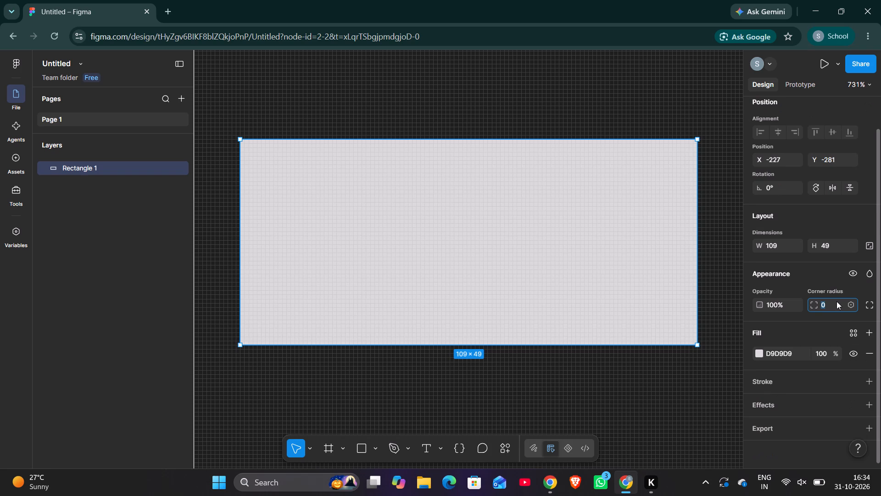
{"action": "type", "text": "50"}
{"action": "key", "text": "Return"}
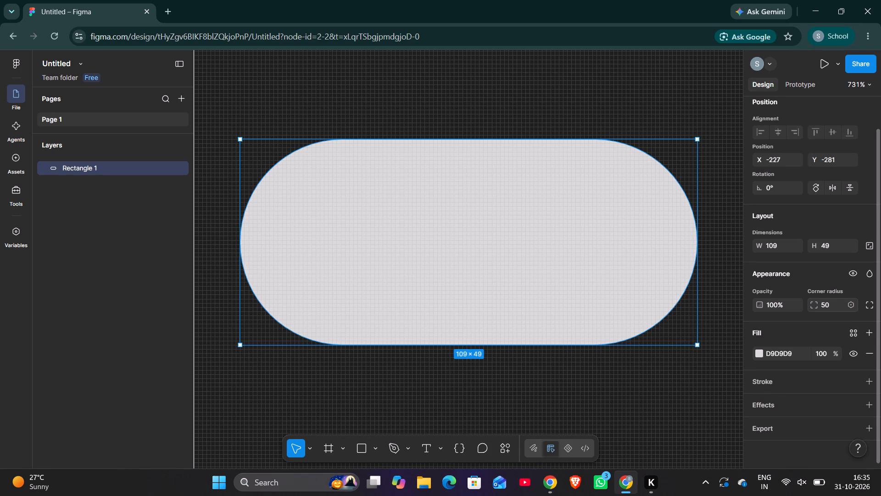
{"action": "left_click", "coordinate": [650, 374]}
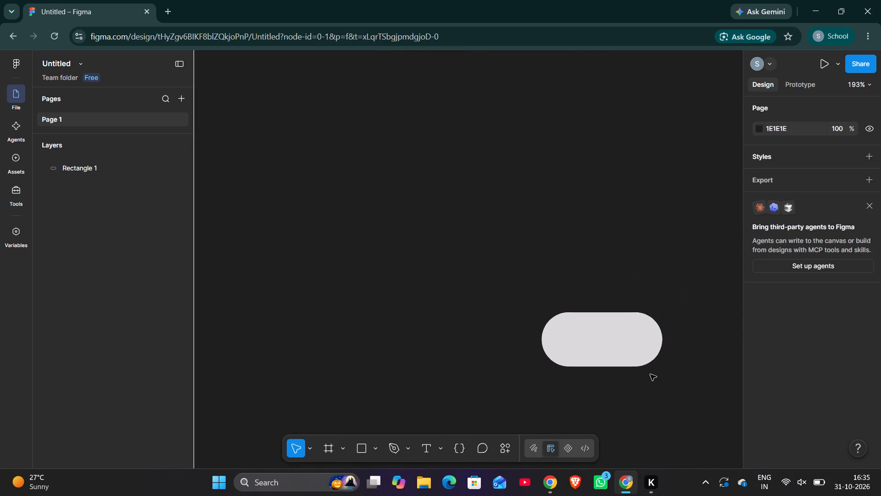
Draw a second rectangle about 132 × 63 below and to the left of the pill shape.
{"action": "scroll", "coordinate": [650, 374], "scroll_direction": "down", "scroll_amount": 3}
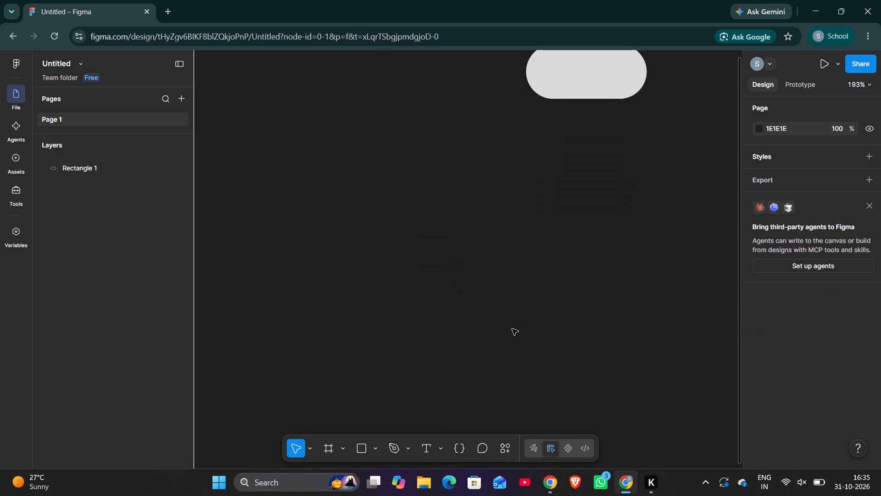
{"action": "left_click", "coordinate": [357, 449]}
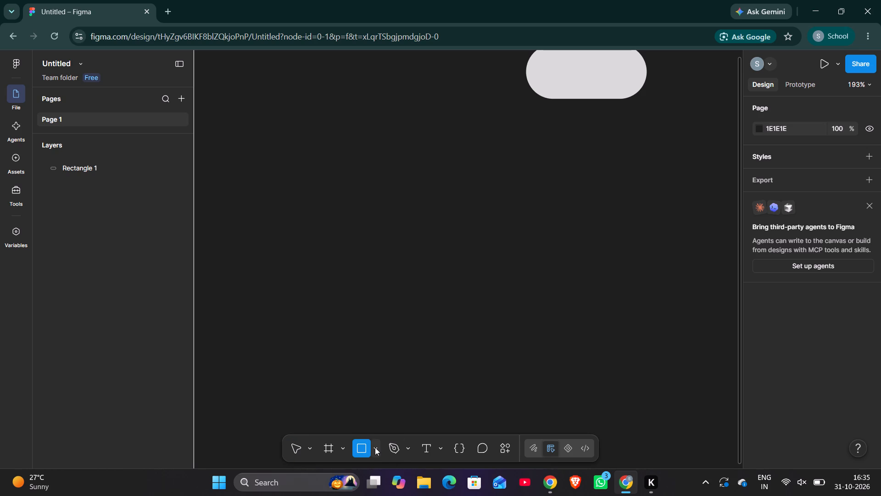
{"action": "left_click", "coordinate": [375, 447]}
{"action": "left_click", "coordinate": [482, 214]}
{"action": "left_click_drag", "start_coordinate": [429, 167], "coordinate": [489, 196]}
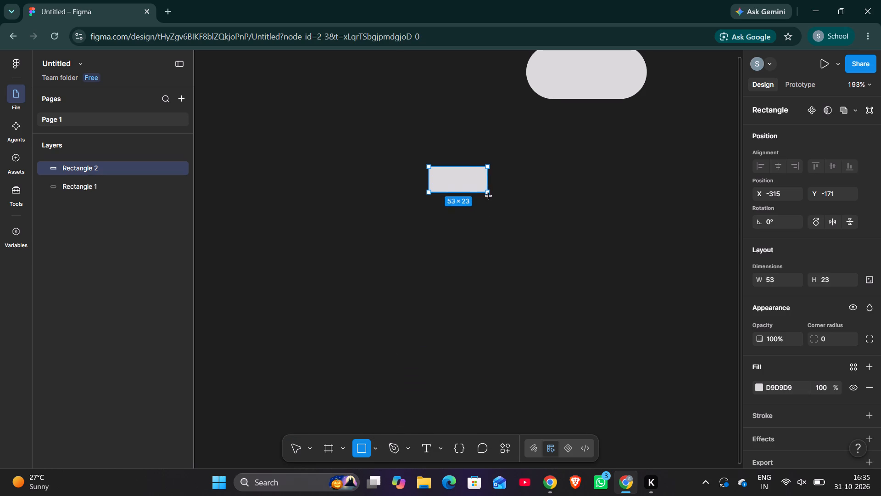
{"action": "left_click_drag", "start_coordinate": [489, 196], "coordinate": [574, 237]}
{"action": "key", "text": "Return"}
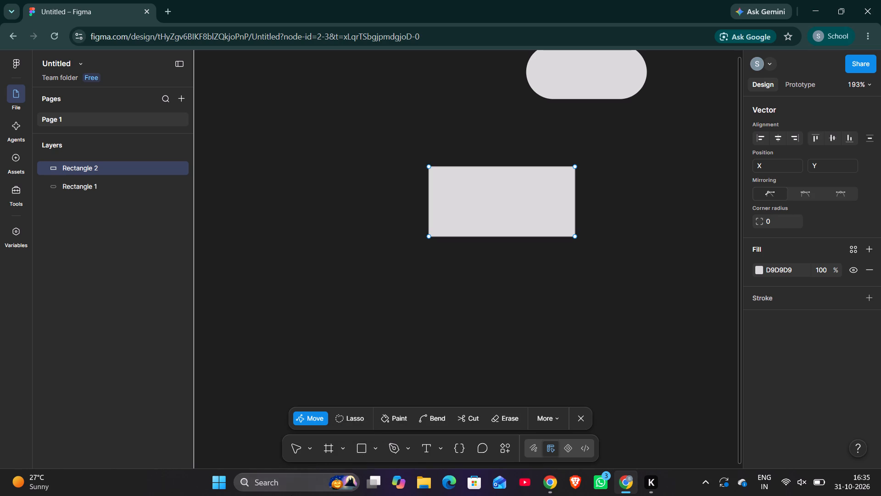
Set the second rectangle's width and height to 100 each, making it a square.
{"action": "left_click", "coordinate": [367, 448]}
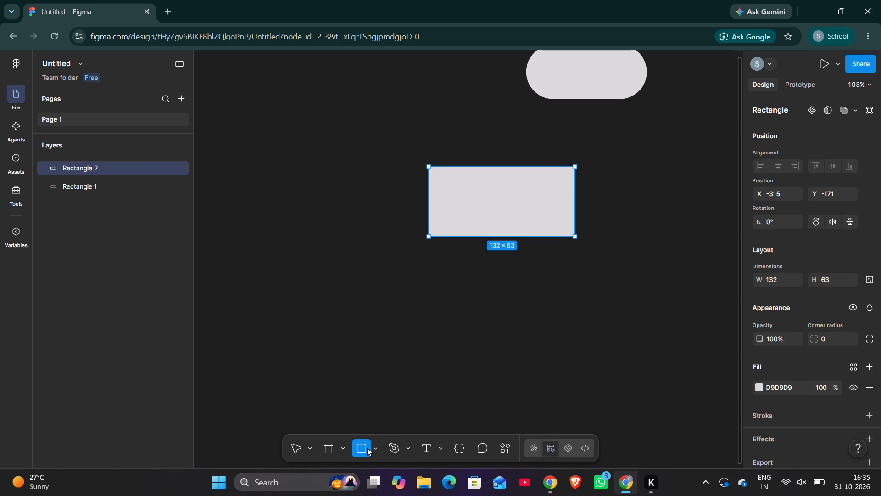
{"action": "left_click", "coordinate": [376, 449]}
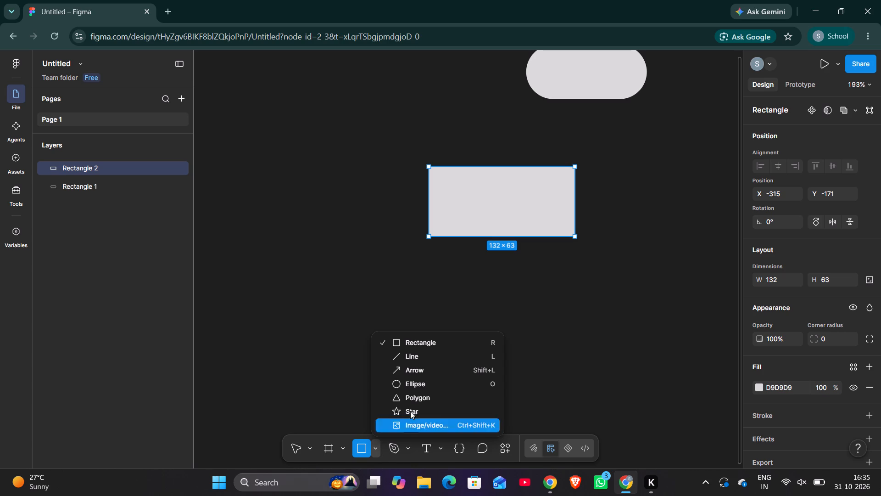
{"action": "left_click", "coordinate": [426, 341]}
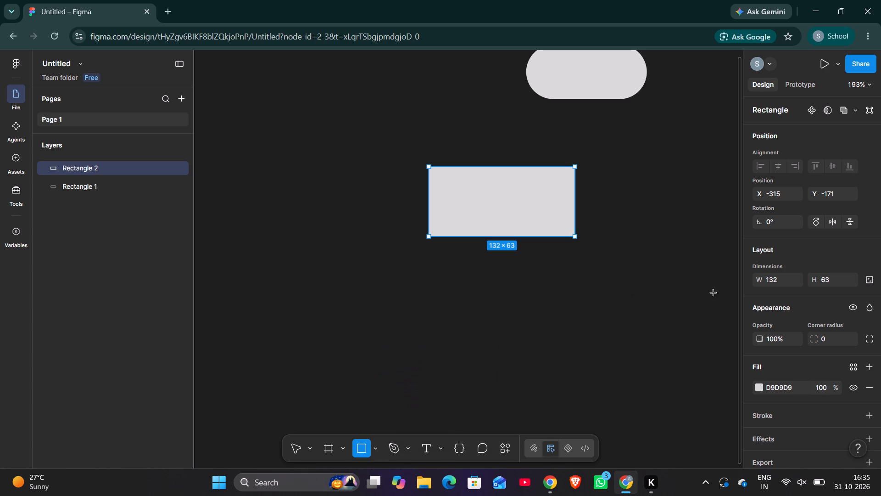
{"action": "left_click", "coordinate": [775, 273]}
{"action": "left_click", "coordinate": [776, 275]}
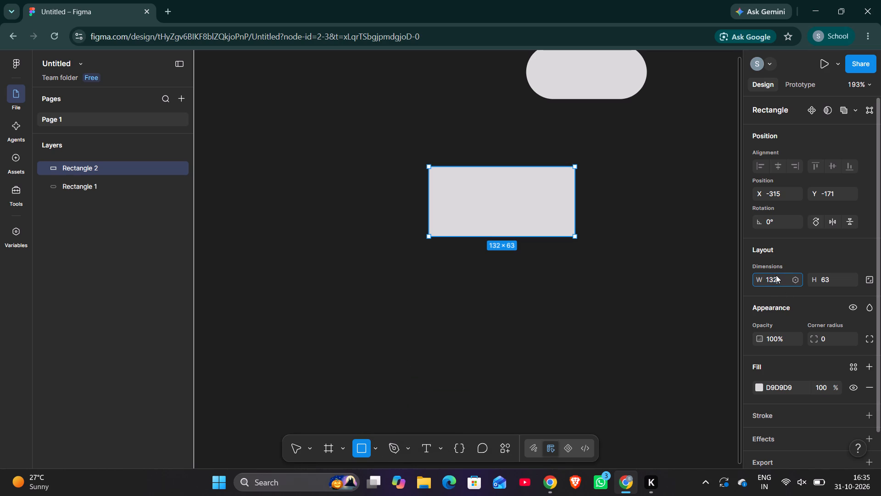
{"action": "key", "text": "BackSpace"}
{"action": "key", "text": "BackSpace"}
{"action": "key", "text": "BackSpace"}
{"action": "key", "text": "1"}
{"action": "type", "text": "00"}
{"action": "key", "text": "Return"}
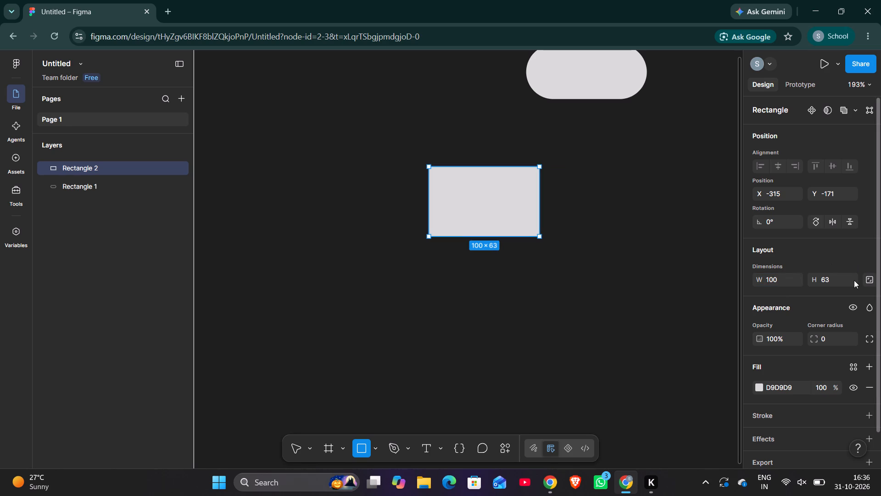
{"action": "double_click", "coordinate": [827, 279]}
{"action": "type", "text": "100"}
{"action": "key", "text": "Return"}
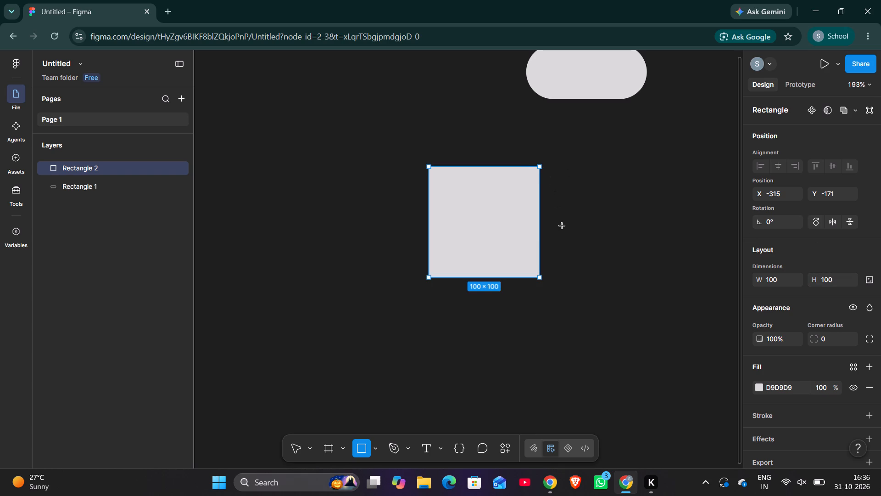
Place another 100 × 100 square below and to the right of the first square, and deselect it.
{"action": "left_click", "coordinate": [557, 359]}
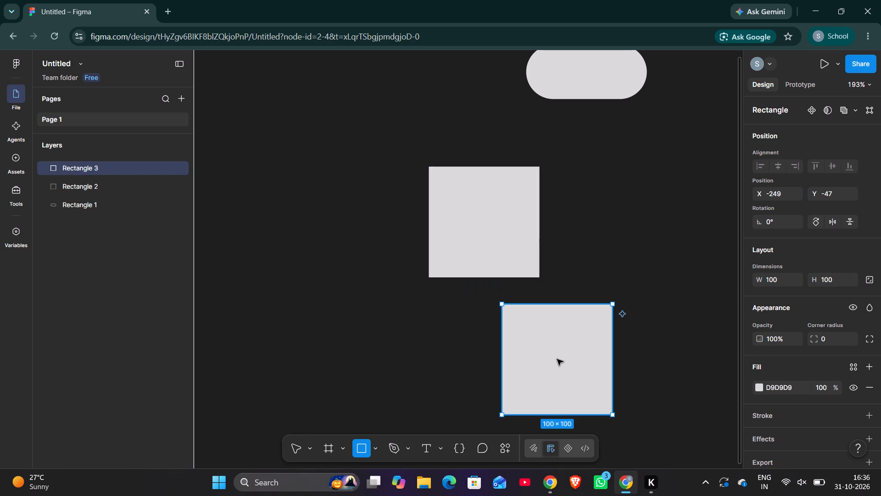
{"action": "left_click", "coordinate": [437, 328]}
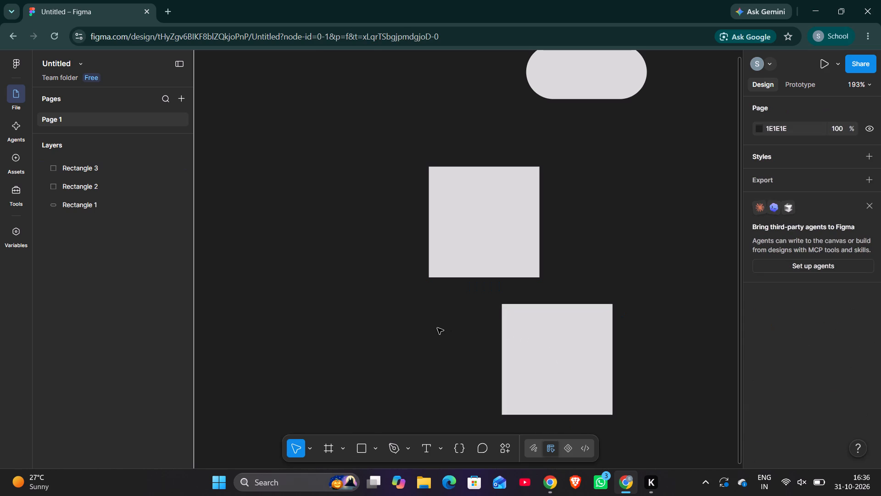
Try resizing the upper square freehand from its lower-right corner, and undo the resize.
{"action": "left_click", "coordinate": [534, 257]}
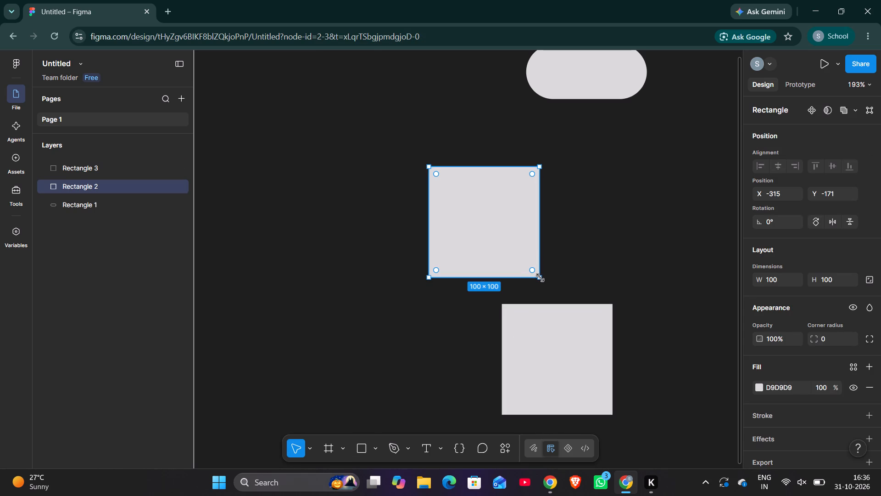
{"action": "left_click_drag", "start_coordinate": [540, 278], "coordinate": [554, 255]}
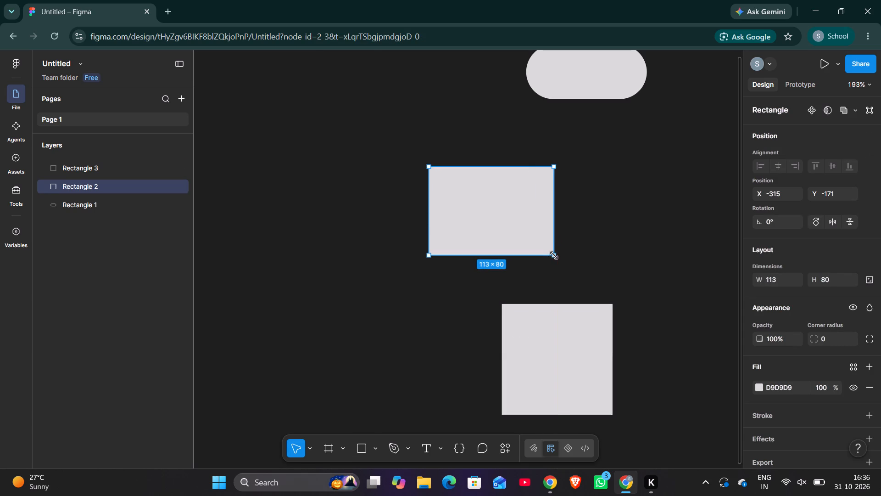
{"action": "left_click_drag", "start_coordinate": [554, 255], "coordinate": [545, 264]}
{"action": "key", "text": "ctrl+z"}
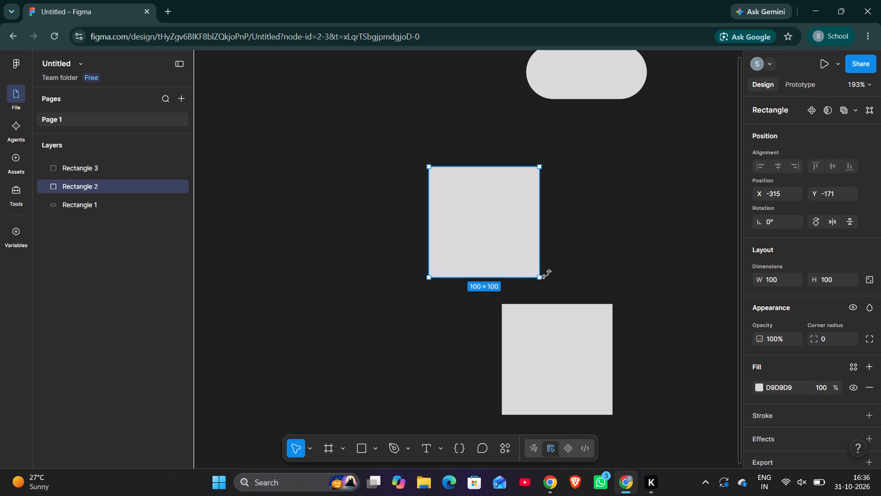
Rotate the upper square about 46° into a diamond shape and deselect it.
{"action": "left_click_drag", "start_coordinate": [546, 274], "coordinate": [546, 223]}
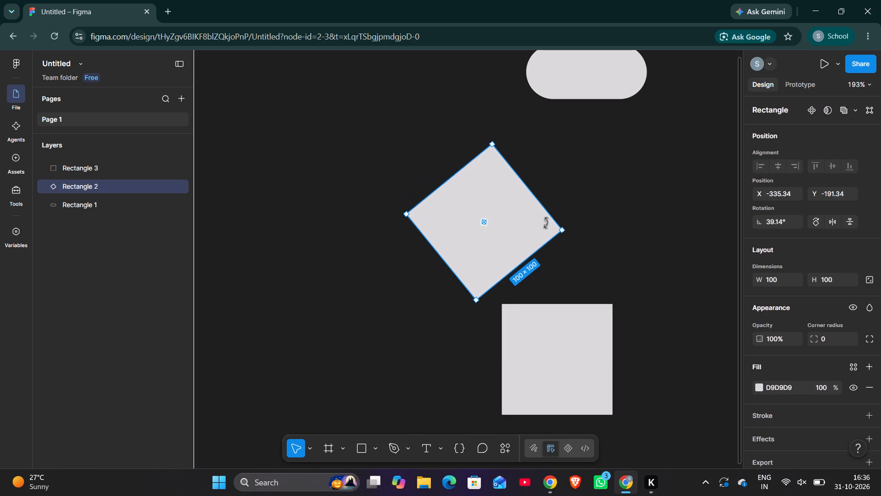
{"action": "left_click_drag", "start_coordinate": [546, 223], "coordinate": [545, 217]}
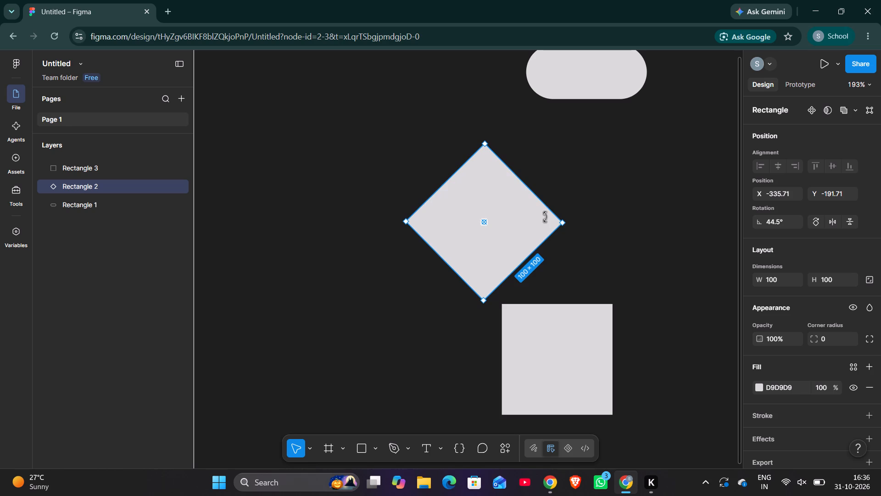
{"action": "left_click_drag", "start_coordinate": [545, 217], "coordinate": [546, 216]}
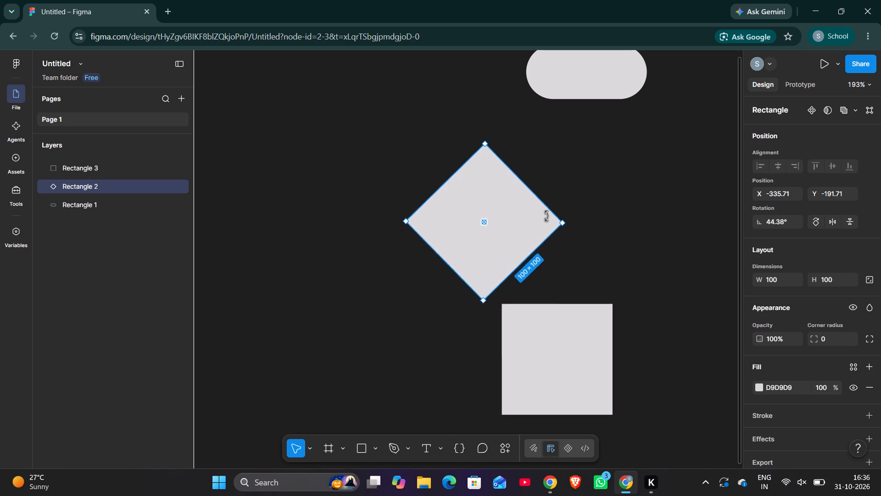
{"action": "left_click_drag", "start_coordinate": [546, 216], "coordinate": [546, 215]}
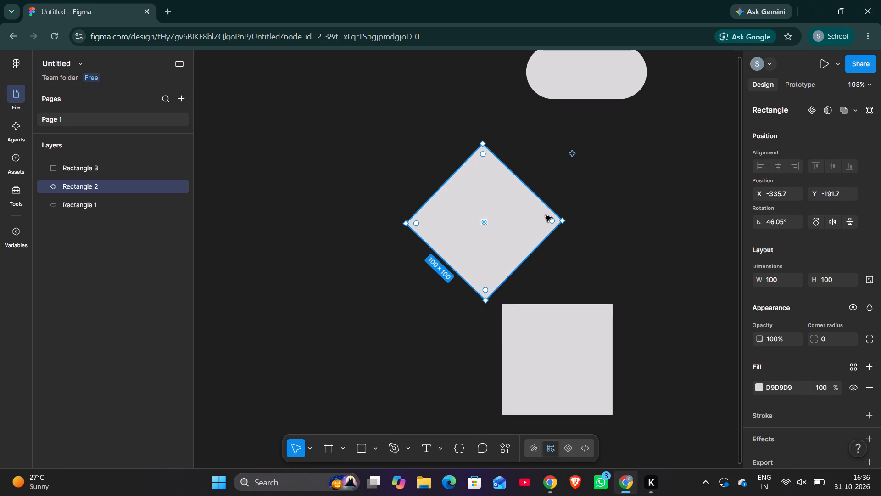
{"action": "left_click", "coordinate": [648, 243]}
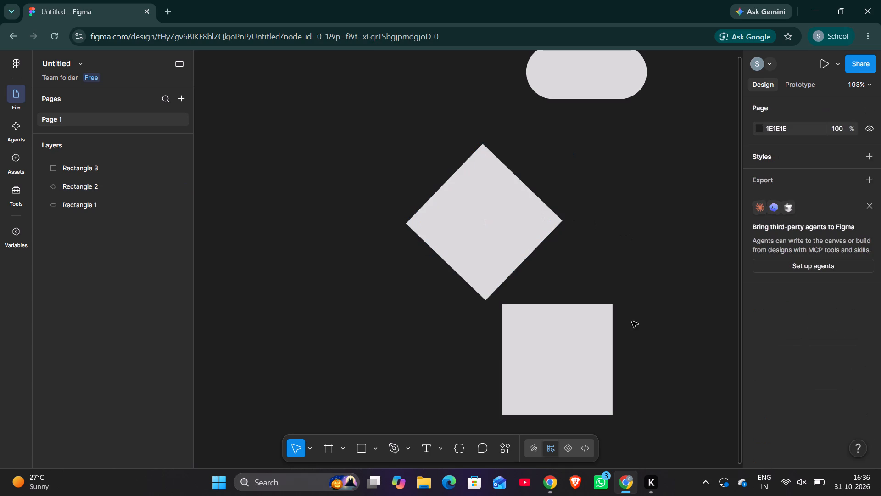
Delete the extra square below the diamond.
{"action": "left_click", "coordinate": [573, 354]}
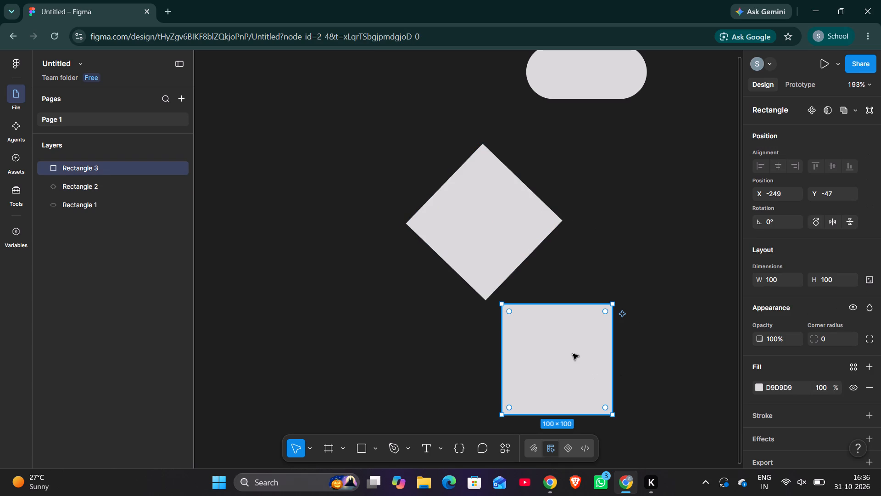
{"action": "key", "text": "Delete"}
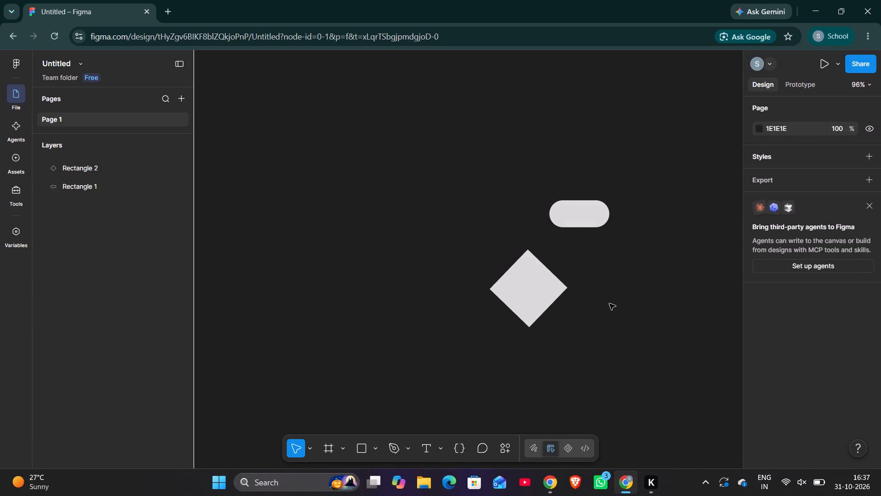
Draw a rectangle of about 152 × 70 on the empty canvas beside the diamond.
{"action": "left_click_drag", "start_coordinate": [609, 304], "coordinate": [655, 331]}
{"action": "scroll", "coordinate": [655, 331], "scroll_direction": "left", "scroll_amount": 1}
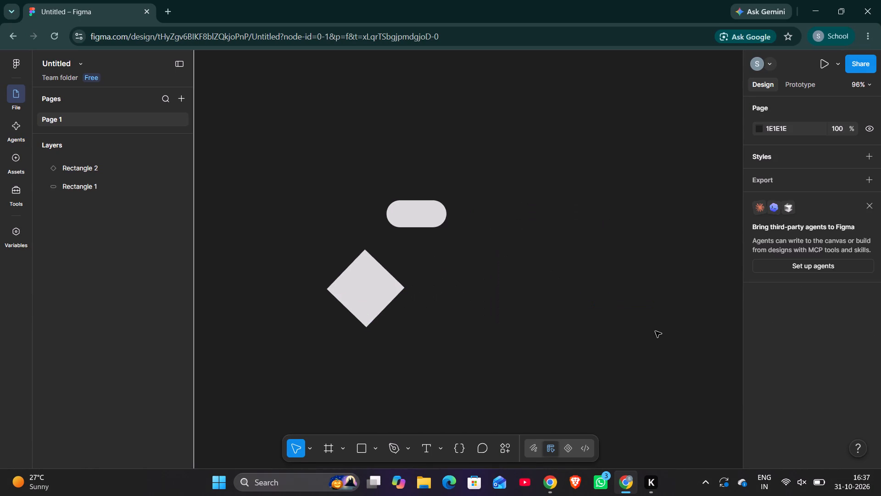
{"action": "scroll", "coordinate": [655, 331], "scroll_direction": "left", "scroll_amount": 2}
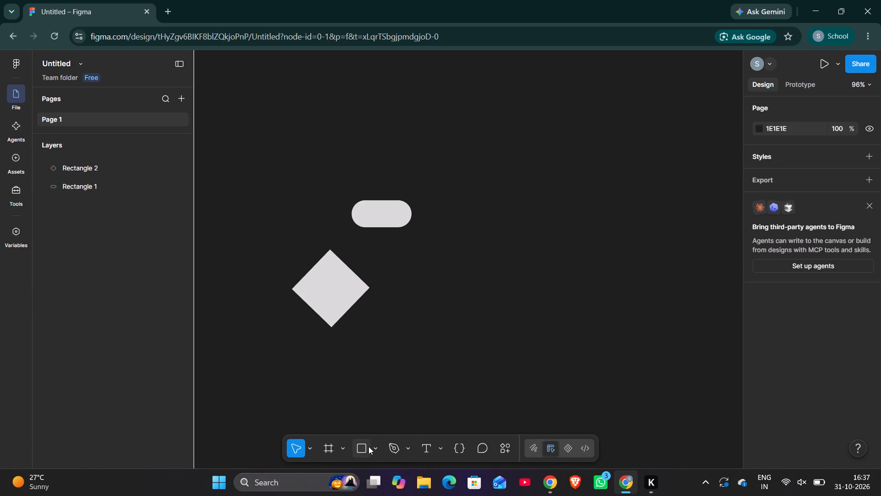
{"action": "left_click", "coordinate": [368, 446]}
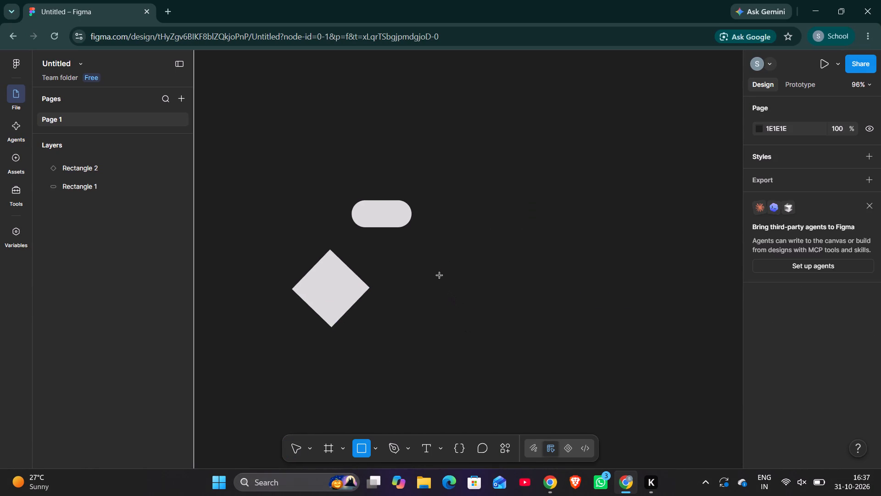
{"action": "left_click_drag", "start_coordinate": [427, 254], "coordinate": [510, 293]}
{"action": "left_click", "coordinate": [510, 293]}
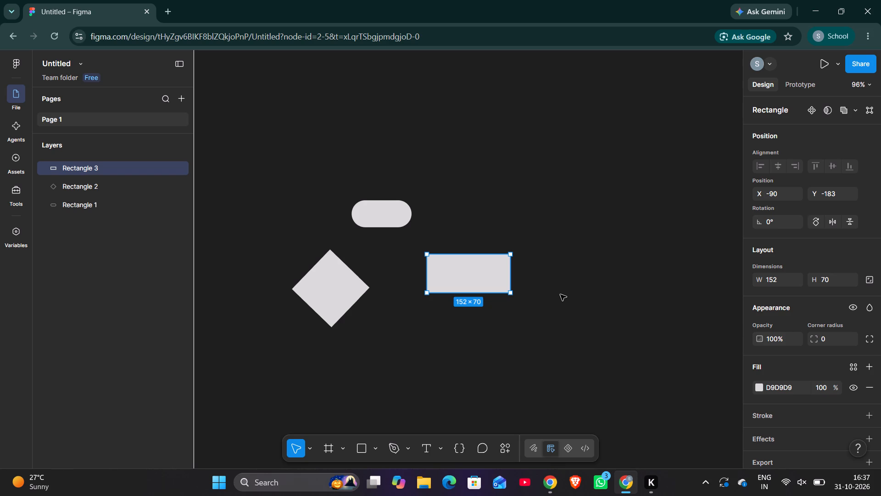
Move the pill up and to the left, clear of the diamond, to about X -469, Y -382.
{"action": "left_click_drag", "start_coordinate": [384, 220], "coordinate": [264, 209]}
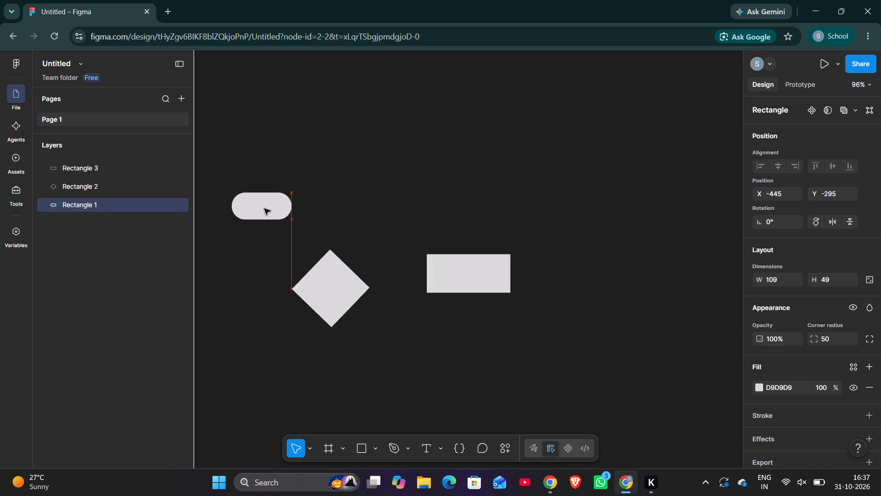
{"action": "left_click_drag", "start_coordinate": [264, 209], "coordinate": [251, 163]}
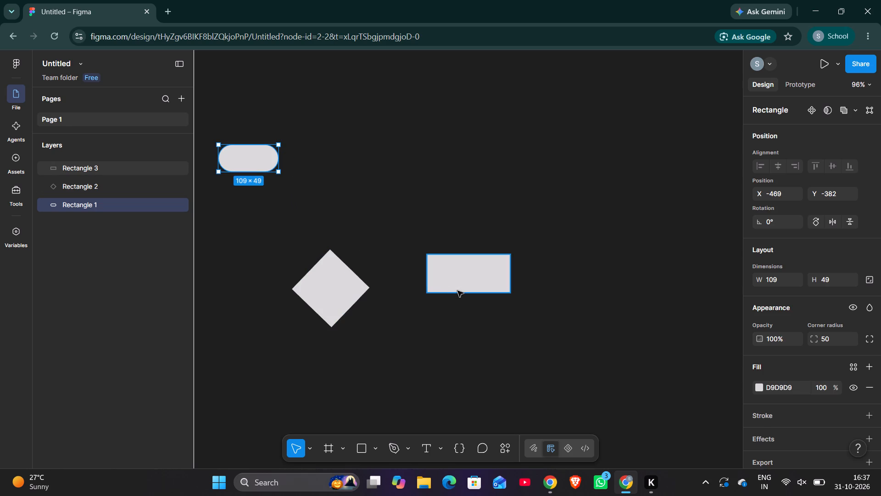
Move the 152 × 70 rectangle below the pill, roughly centred under it at about X -479, Y -256.
{"action": "left_click_drag", "start_coordinate": [461, 287], "coordinate": [251, 255]}
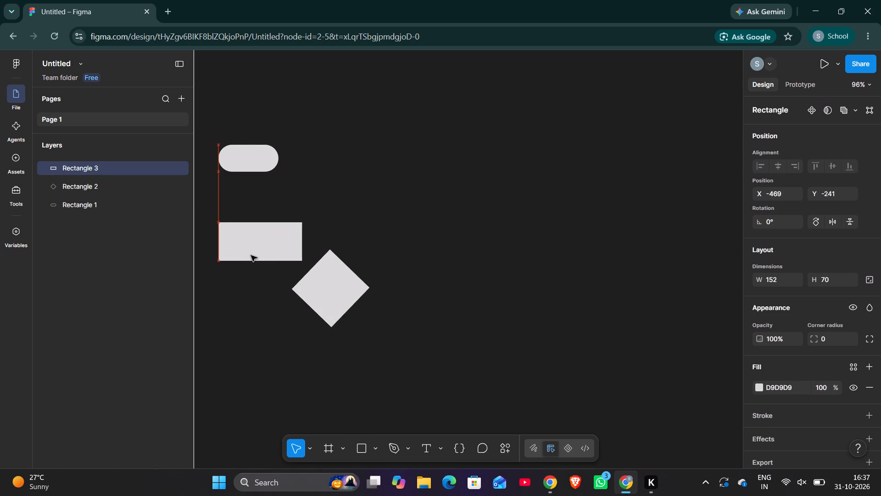
{"action": "left_click_drag", "start_coordinate": [251, 255], "coordinate": [245, 244]}
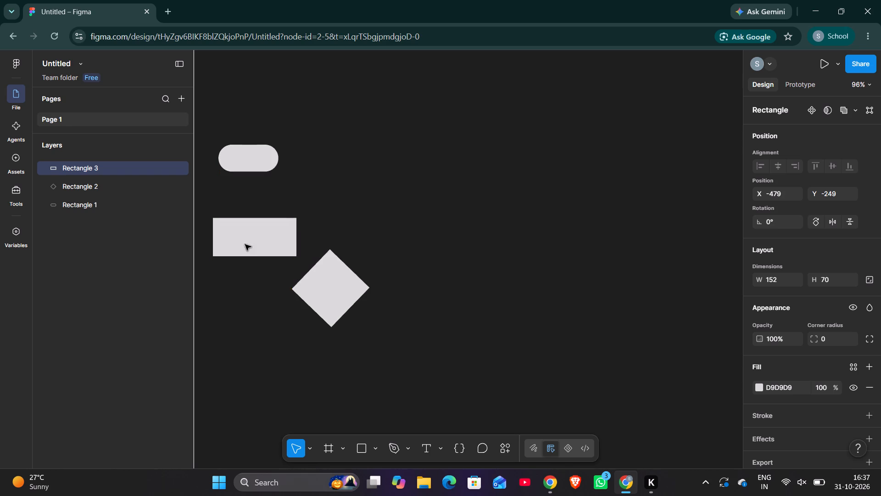
{"action": "left_click_drag", "start_coordinate": [245, 244], "coordinate": [249, 207]}
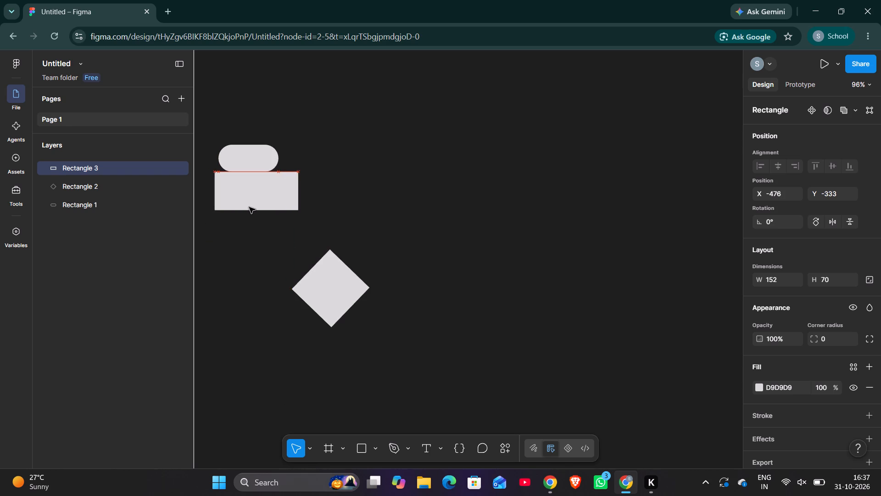
{"action": "left_click_drag", "start_coordinate": [249, 207], "coordinate": [247, 210]}
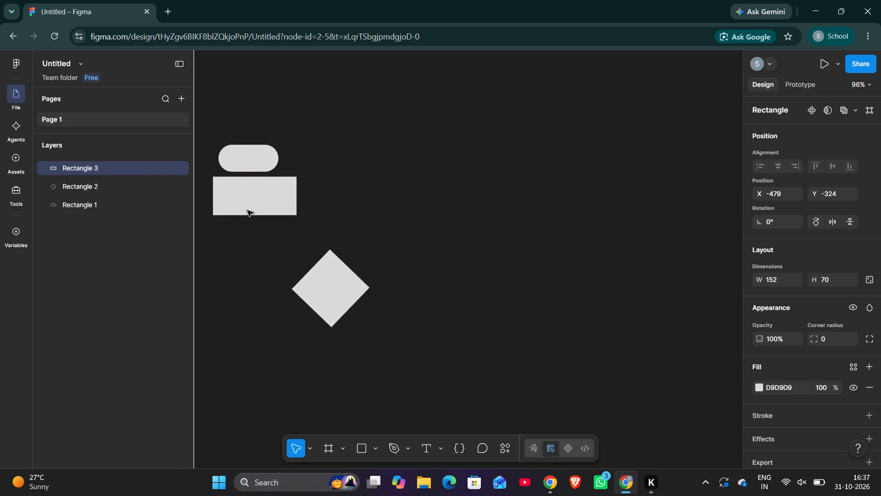
{"action": "left_click_drag", "start_coordinate": [247, 210], "coordinate": [243, 239]}
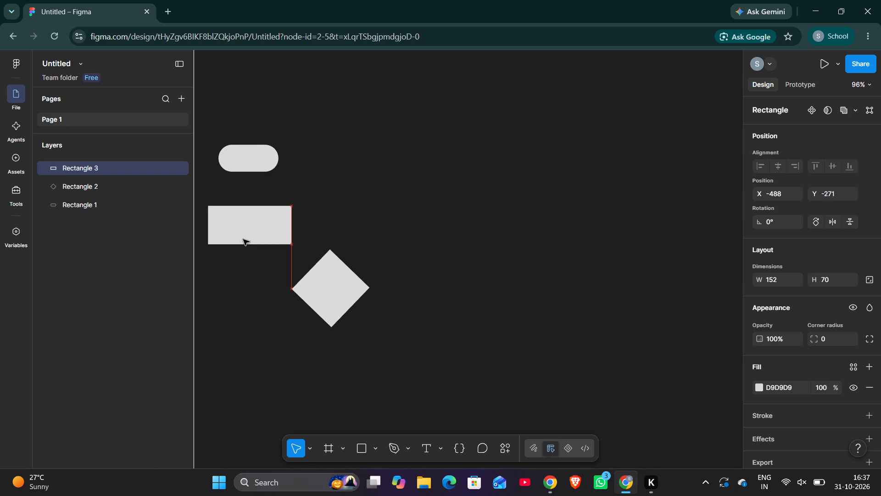
{"action": "left_click_drag", "start_coordinate": [243, 239], "coordinate": [245, 248]}
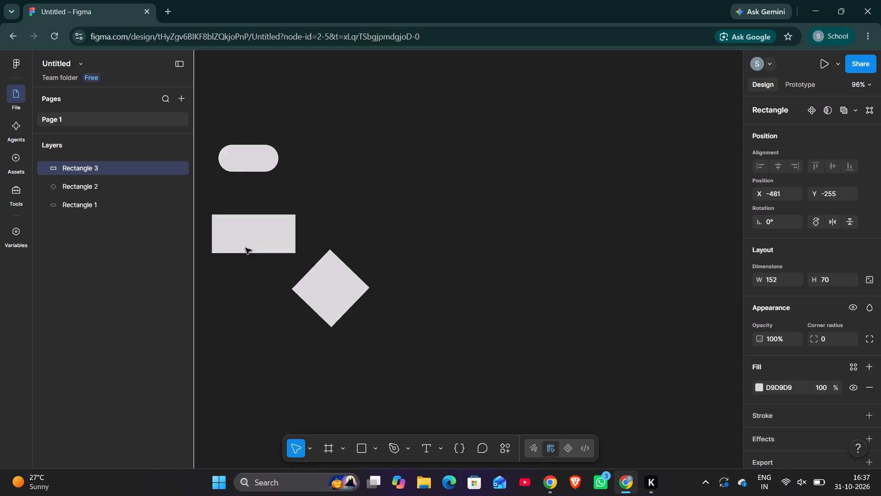
{"action": "left_click_drag", "start_coordinate": [245, 248], "coordinate": [246, 248]}
{"action": "left_click_drag", "start_coordinate": [246, 248], "coordinate": [247, 248]}
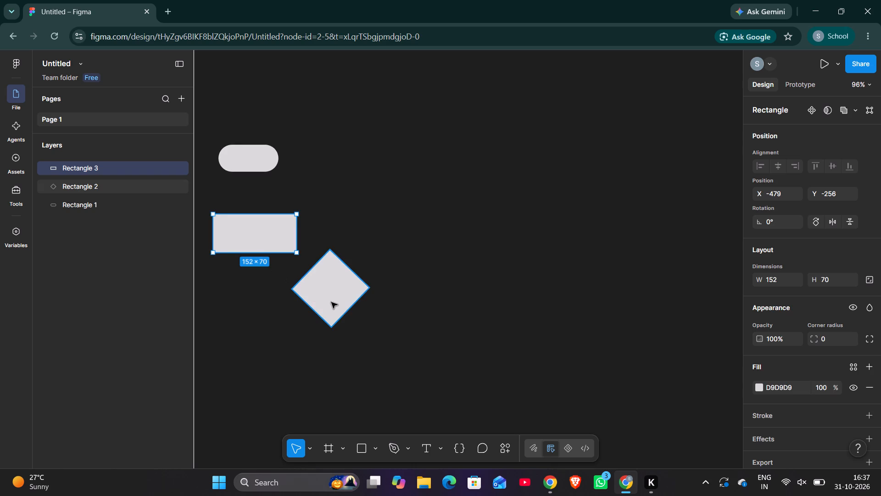
Move the diamond to the right of the rectangle, level with it at about X -236, Y -290, and deselect it.
{"action": "left_click_drag", "start_coordinate": [331, 302], "coordinate": [386, 248]}
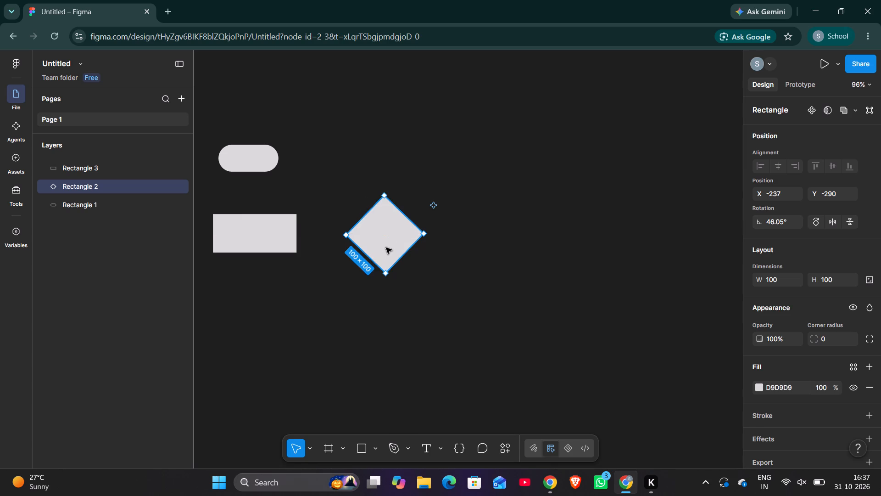
{"action": "key", "text": "ctrl+x"}
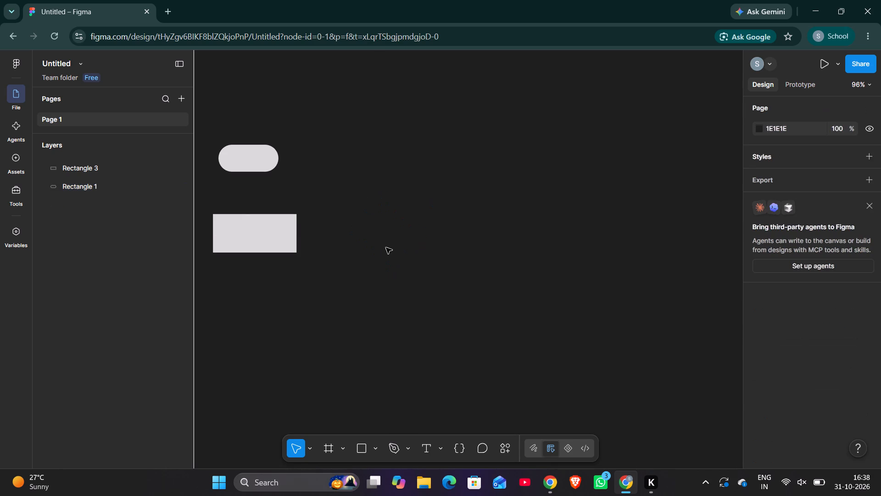
{"action": "key", "text": "ctrl+z"}
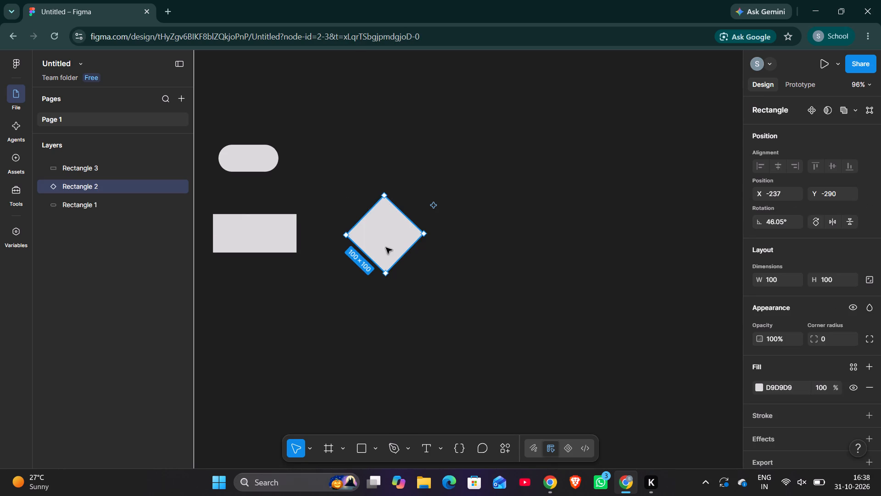
{"action": "left_click", "coordinate": [386, 248]}
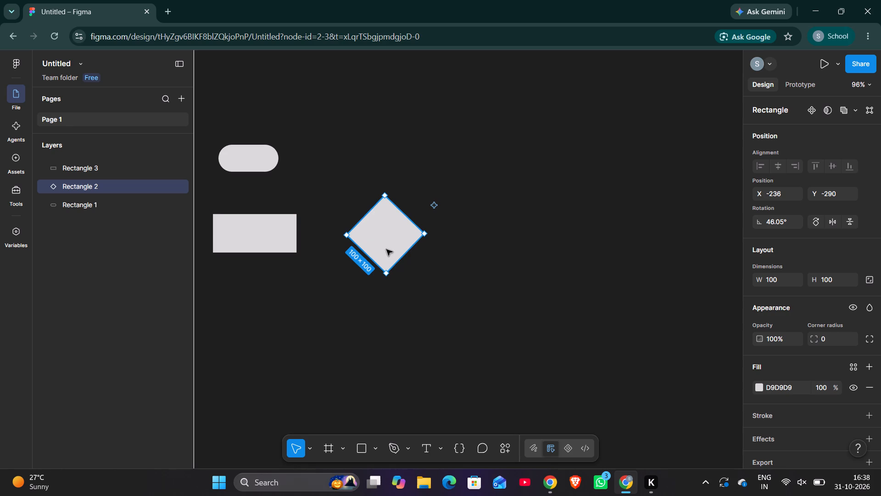
{"action": "left_click", "coordinate": [438, 276]}
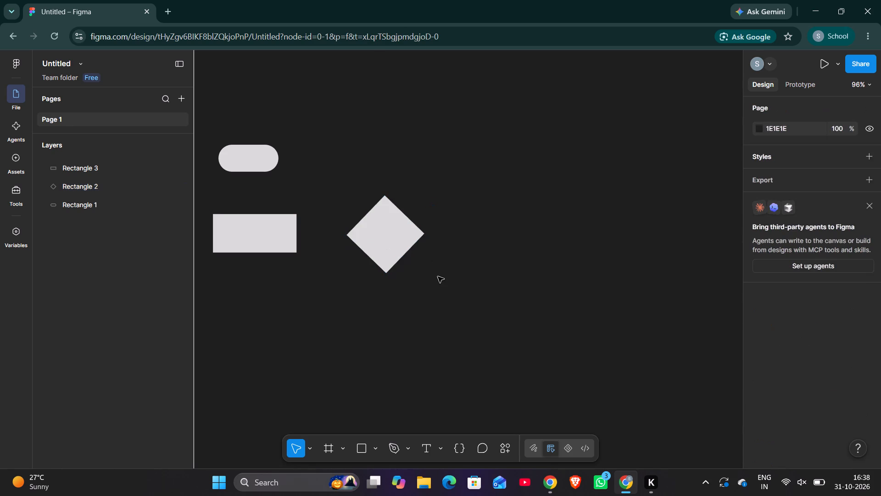
Duplicate the diamond and place the copy well below the original, vertically in line with it at about X -237, Y 65.
{"action": "left_click", "coordinate": [395, 247]}
{"action": "key", "text": "ctrl+c"}
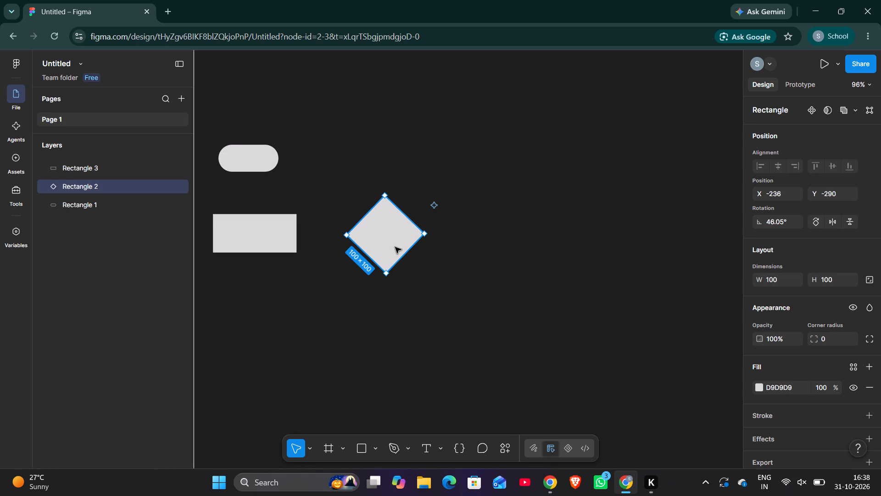
{"action": "left_click", "coordinate": [411, 297]}
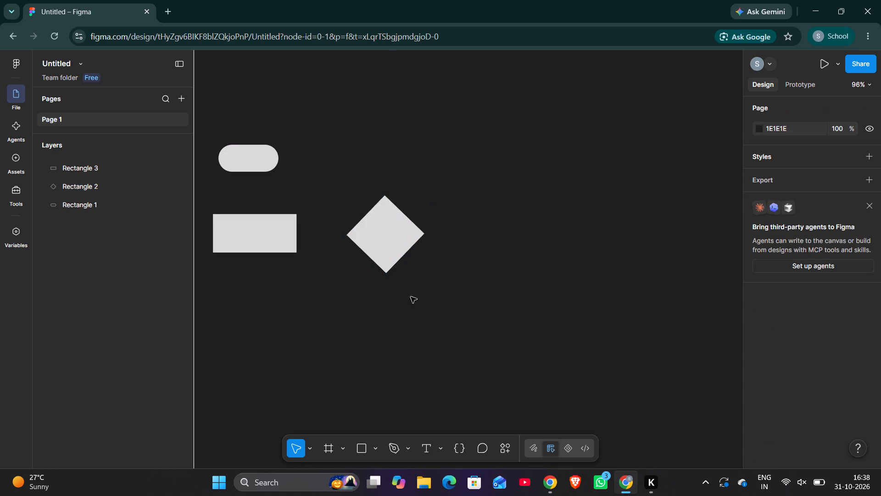
{"action": "key", "text": "ctrl+v"}
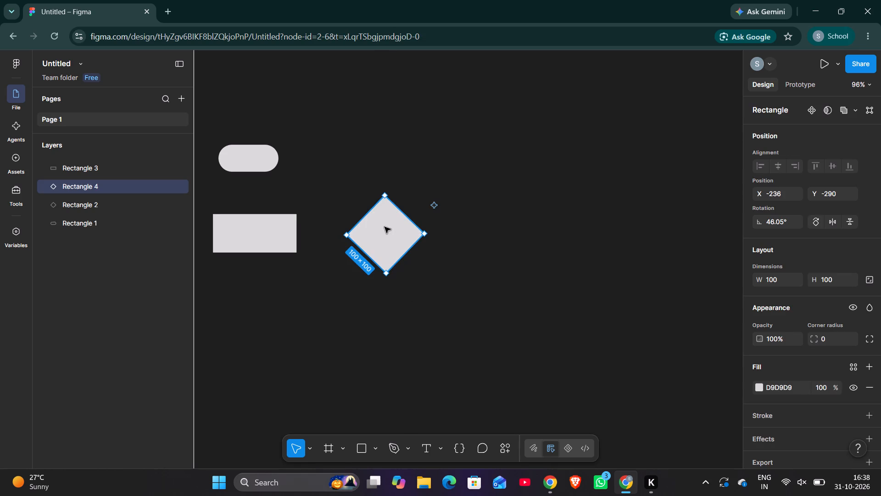
{"action": "left_click_drag", "start_coordinate": [385, 227], "coordinate": [385, 349]}
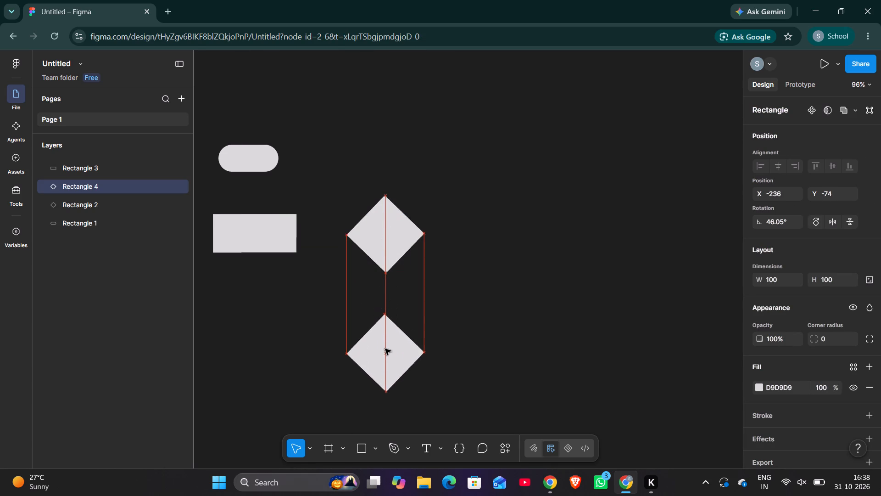
{"action": "left_click_drag", "start_coordinate": [385, 349], "coordinate": [384, 404]}
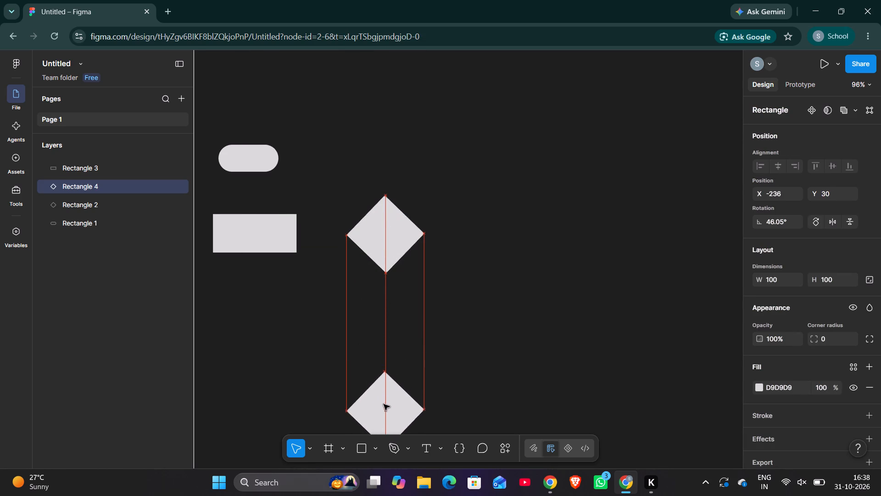
{"action": "left_click_drag", "start_coordinate": [384, 404], "coordinate": [384, 421]}
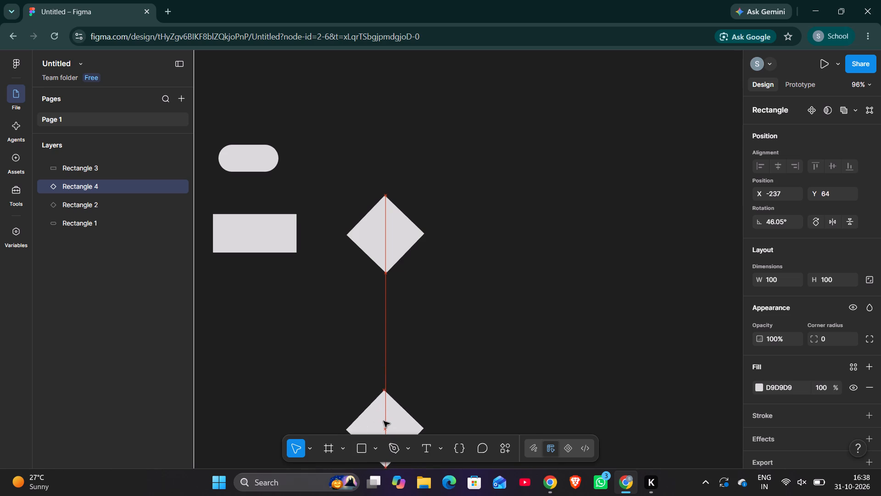
{"action": "left_click_drag", "start_coordinate": [384, 421], "coordinate": [384, 422]}
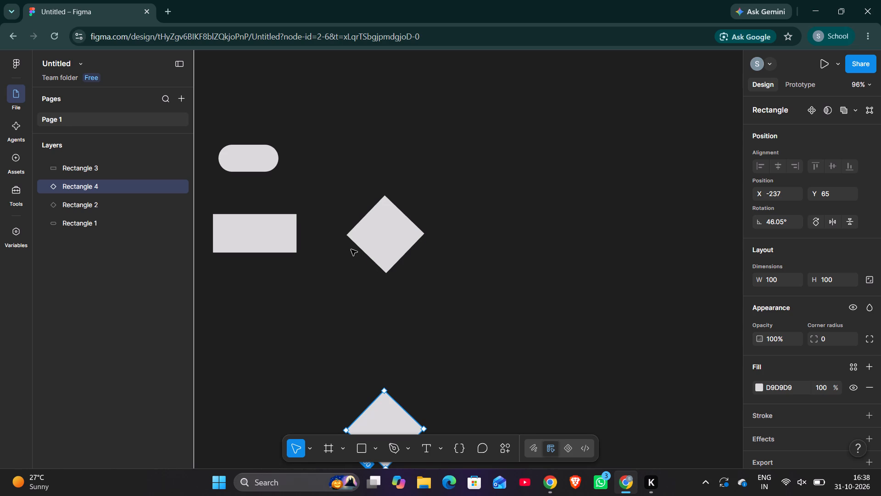
Duplicate the rectangle below the pill and place the copy above the upper diamond at about X -248, Y -417.
{"action": "left_click", "coordinate": [258, 231]}
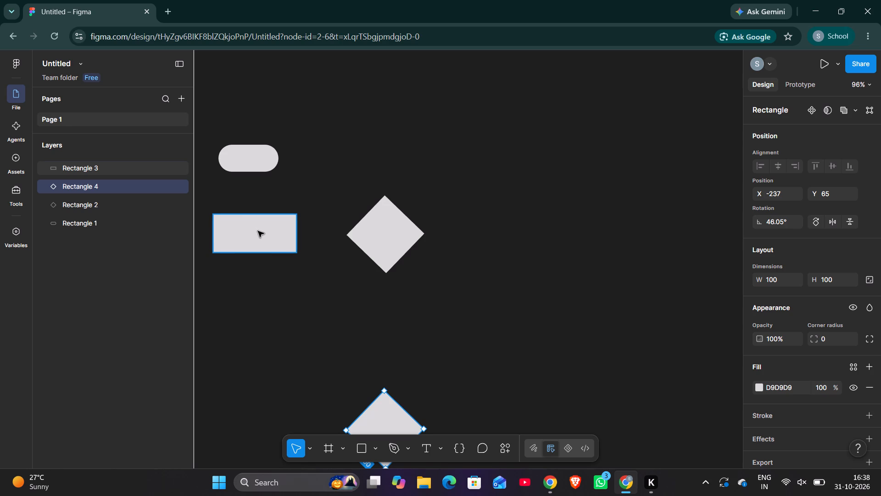
{"action": "key", "text": "ctrl+c"}
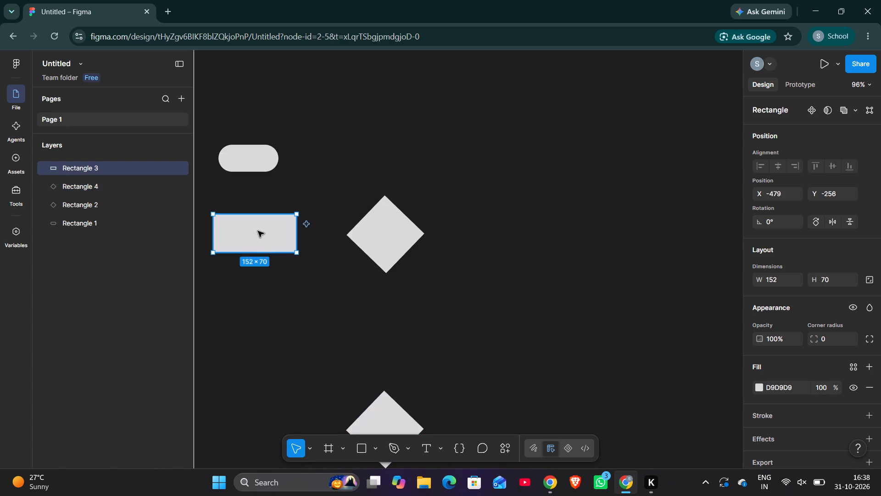
{"action": "left_click", "coordinate": [368, 314]}
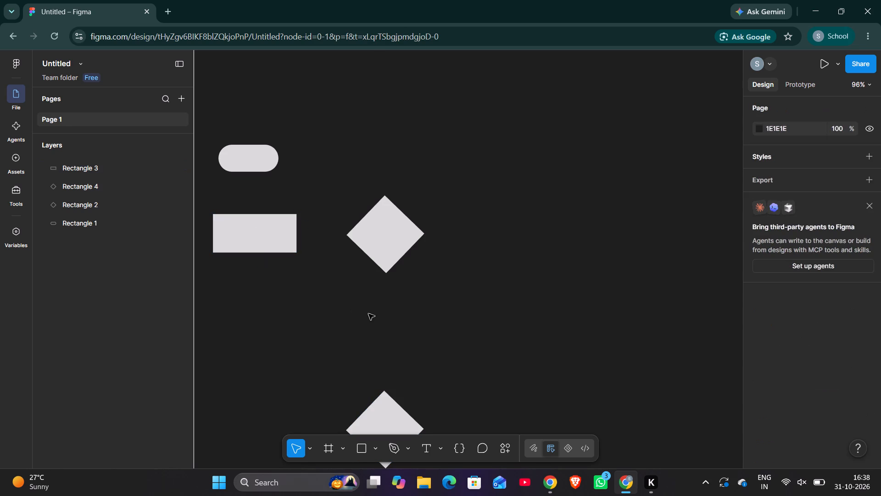
{"action": "key", "text": "ctrl+v"}
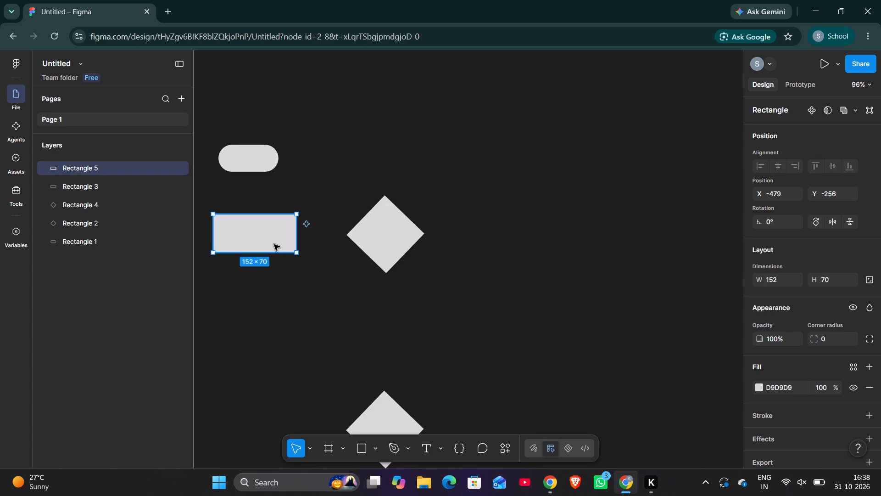
{"action": "left_click_drag", "start_coordinate": [270, 238], "coordinate": [377, 155]}
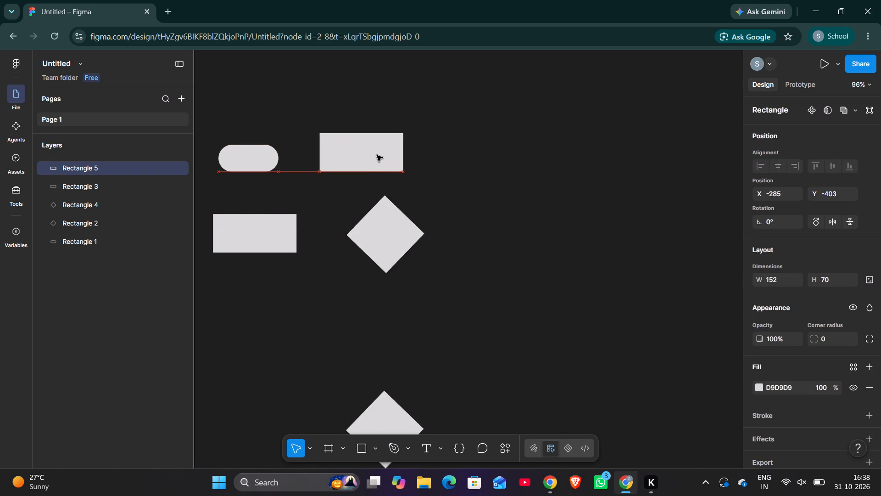
{"action": "left_click_drag", "start_coordinate": [377, 155], "coordinate": [394, 147]}
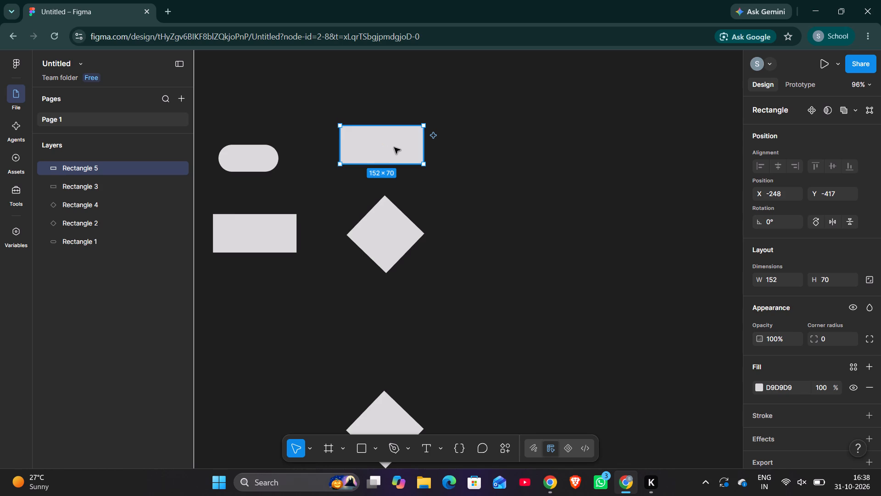
Duplicate the rectangle above the upper diamond and place the copy between the two diamonds at about X -242, Y -69.
{"action": "key", "text": "ctrl+c"}
{"action": "key", "text": "ctrl+v"}
{"action": "left_click", "coordinate": [489, 253]}
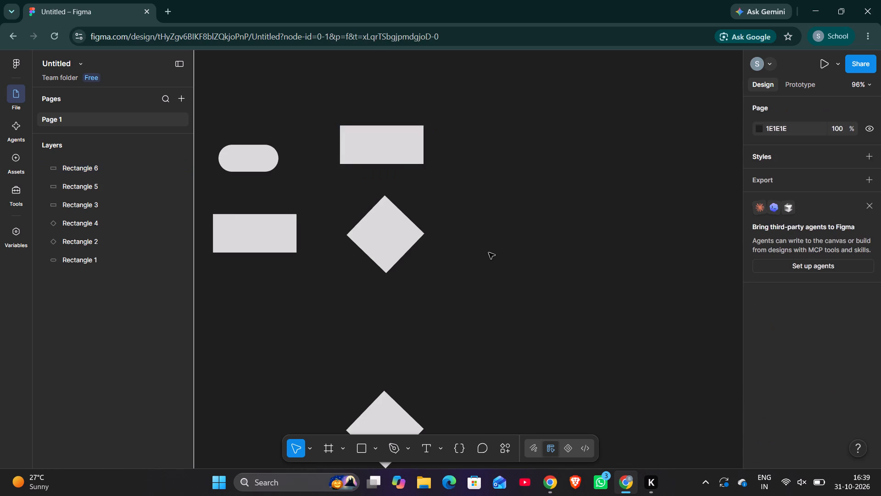
{"action": "key", "text": "ctrl+v"}
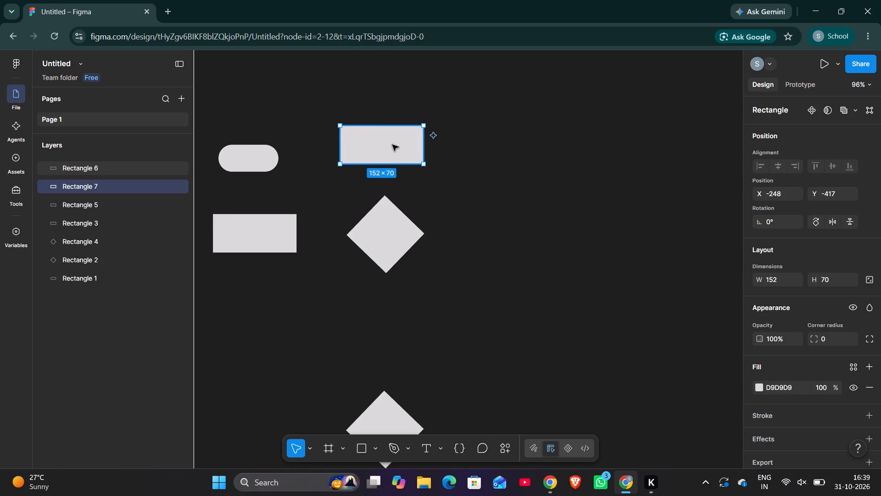
{"action": "left_click_drag", "start_coordinate": [392, 145], "coordinate": [394, 325]}
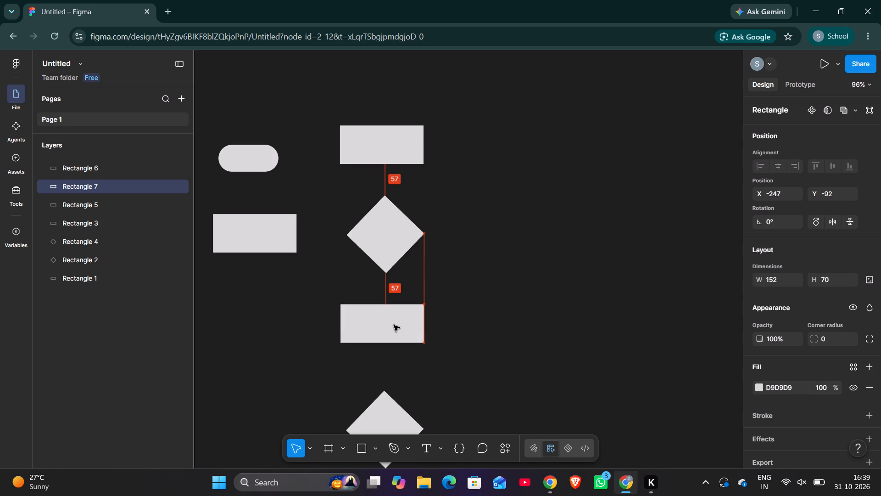
{"action": "left_click_drag", "start_coordinate": [394, 325], "coordinate": [399, 333]}
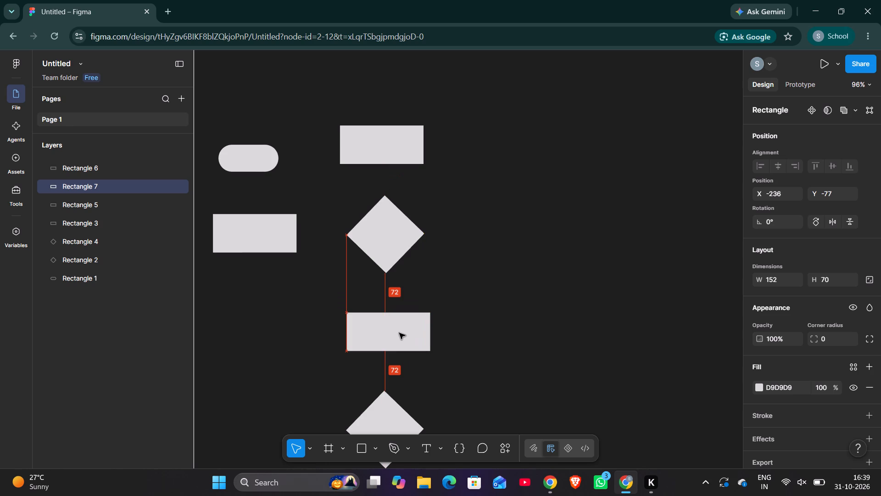
{"action": "left_click_drag", "start_coordinate": [399, 333], "coordinate": [397, 333]}
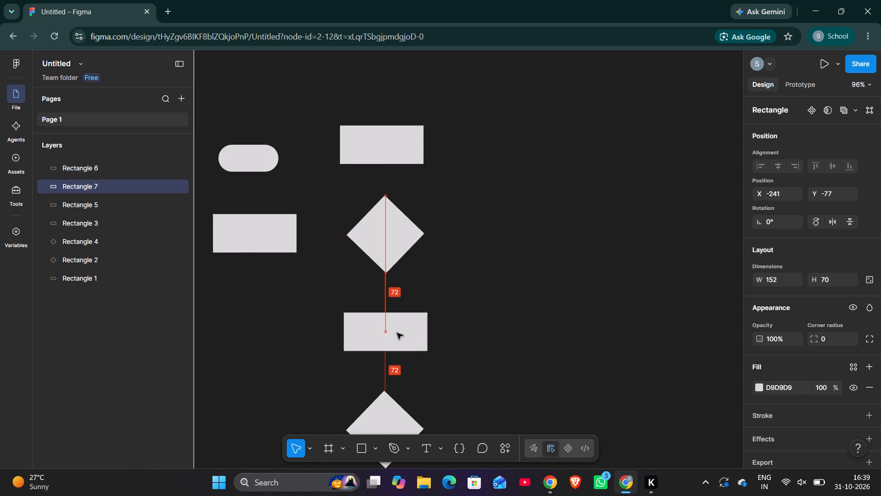
{"action": "left_click_drag", "start_coordinate": [397, 333], "coordinate": [396, 338]}
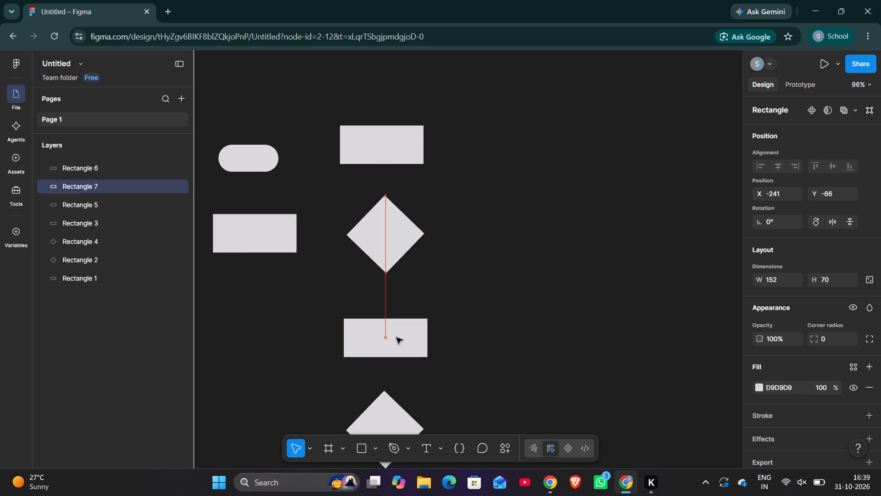
{"action": "left_click_drag", "start_coordinate": [396, 338], "coordinate": [396, 336]}
{"action": "left_click", "coordinate": [396, 336]}
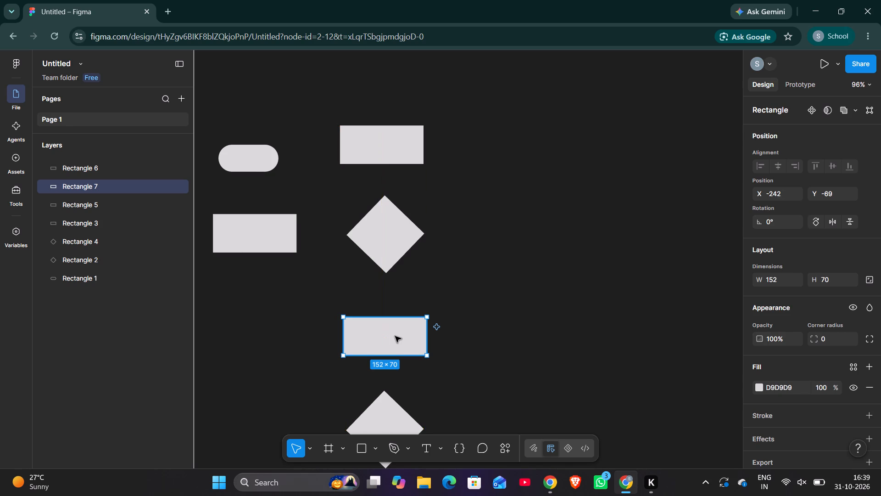
Nudge both diamonds and the rectangle between them, with the upper diamond at about X -241, Y -292 and the rectangle at about Y -79.
{"action": "left_click", "coordinate": [379, 239]}
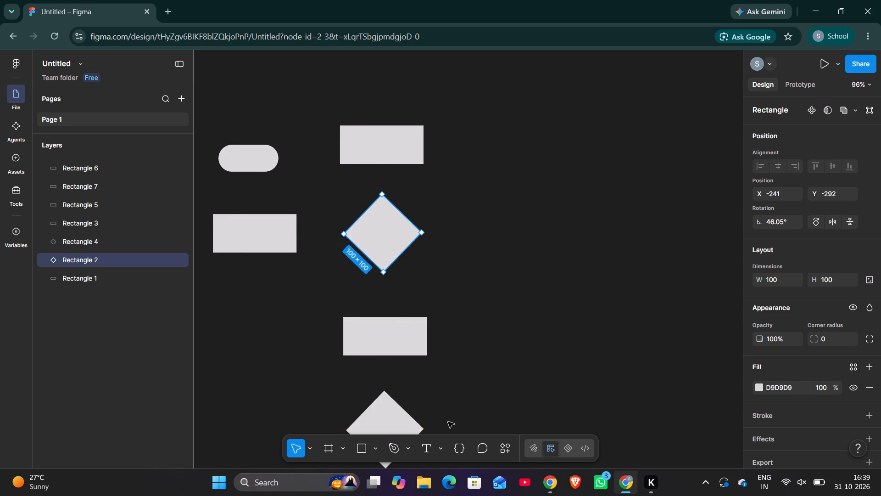
{"action": "left_click", "coordinate": [392, 423]}
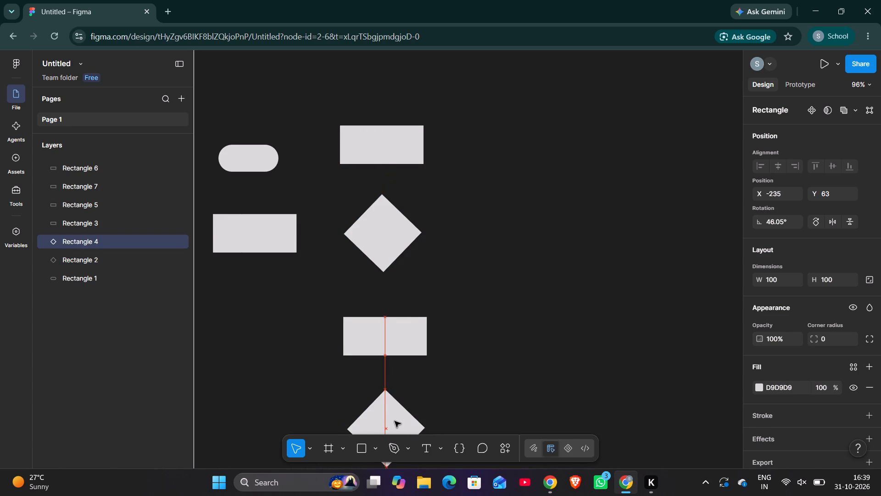
{"action": "left_click", "coordinate": [385, 347]}
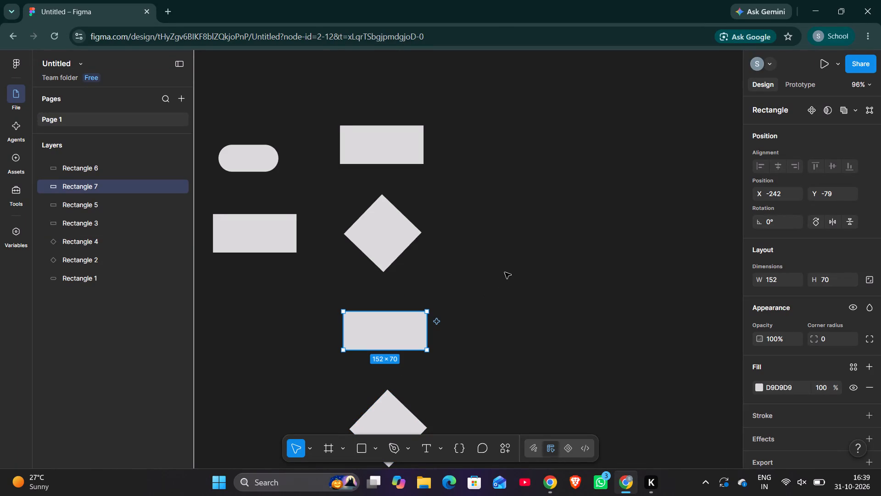
Pull the surplus rectangle off the one above the upper diamond and delete it.
{"action": "left_click", "coordinate": [393, 149]}
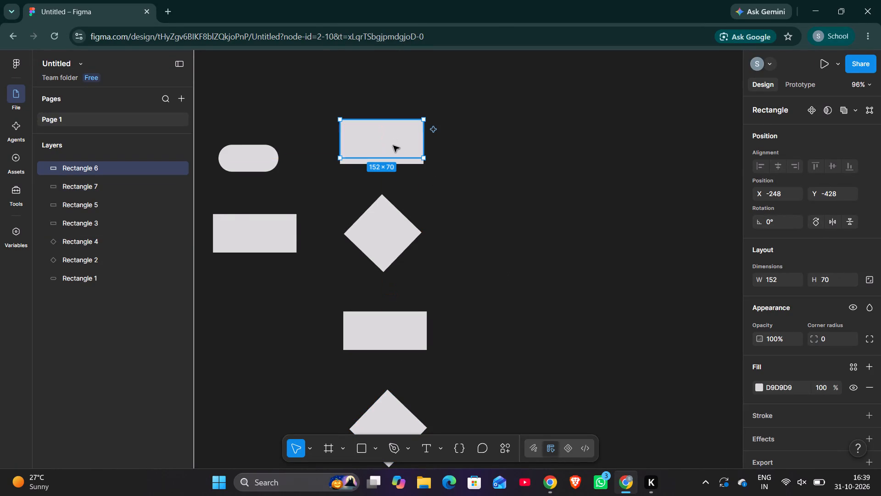
{"action": "left_click", "coordinate": [469, 176]}
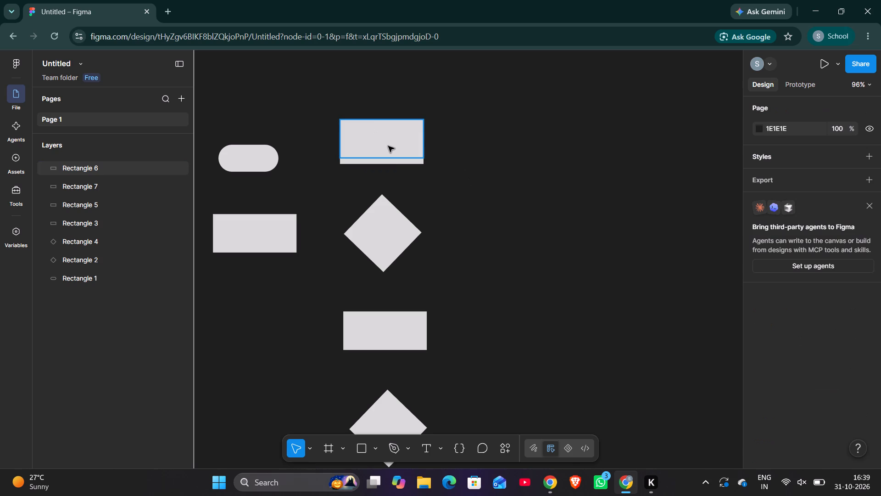
{"action": "left_click_drag", "start_coordinate": [388, 146], "coordinate": [540, 118]}
{"action": "left_click", "coordinate": [540, 118]}
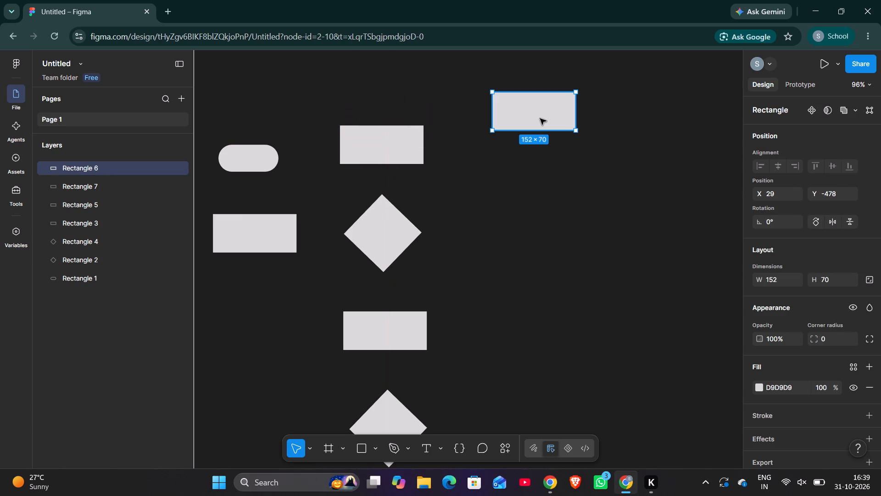
{"action": "key", "text": "Delete"}
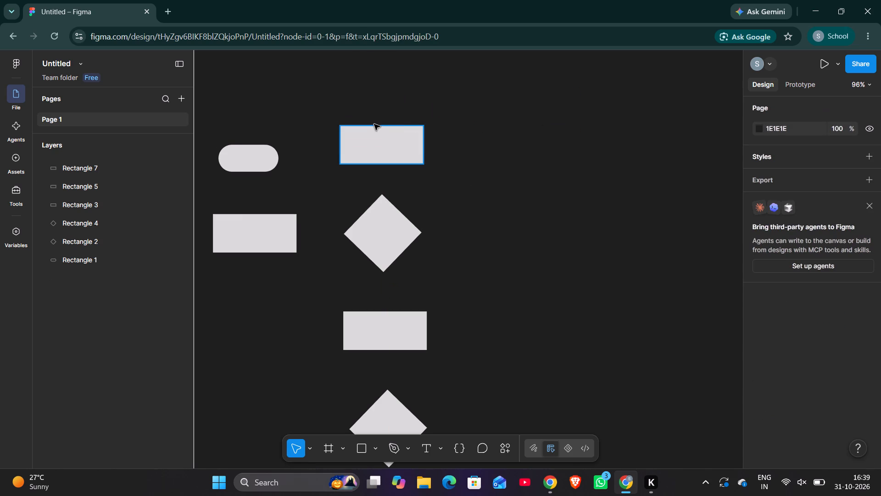
Move the rectangle above the upper diamond to about X -242, Y -434, in line with the rectangle between the diamonds.
{"action": "left_click", "coordinate": [378, 142]}
{"action": "left_click_drag", "start_coordinate": [378, 142], "coordinate": [378, 122]}
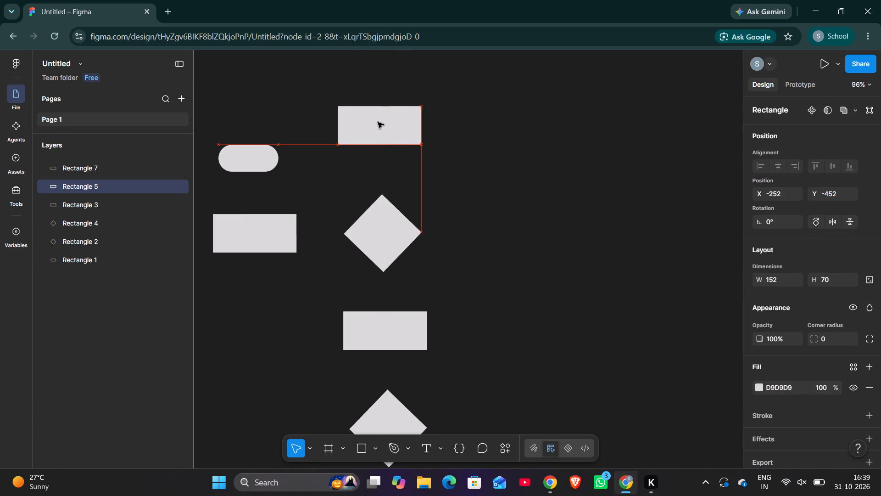
{"action": "left_click_drag", "start_coordinate": [378, 122], "coordinate": [380, 132]}
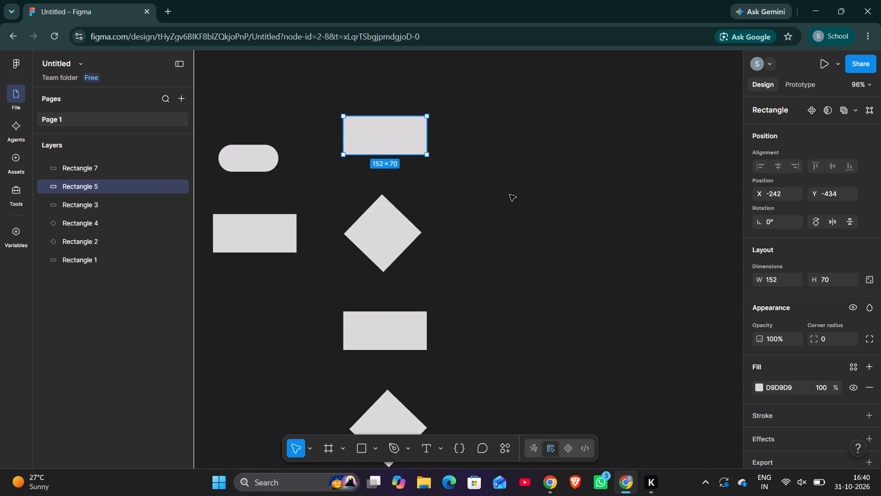
Paste another 152 × 70 rectangle and place it to the right of the top rectangle, level with it at about X -15, Y -434.
{"action": "left_click", "coordinate": [485, 200]}
{"action": "key", "text": "ctrl+v"}
{"action": "left_click_drag", "start_coordinate": [371, 149], "coordinate": [496, 139]}
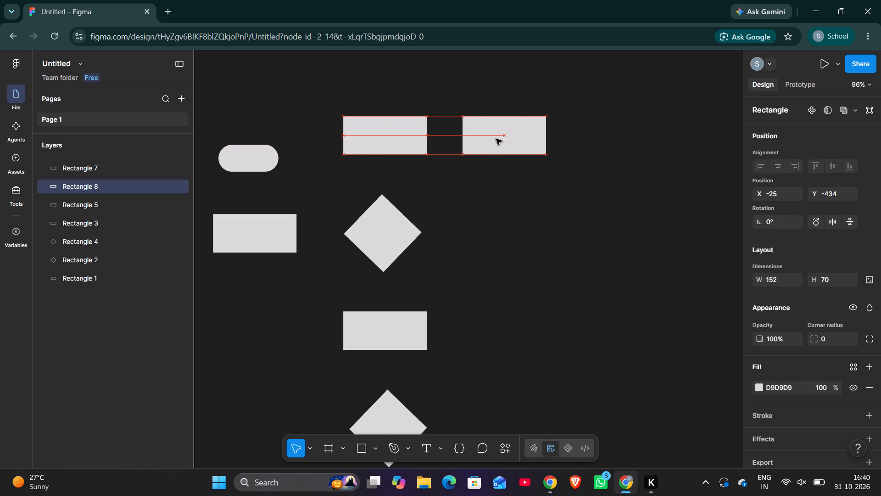
{"action": "left_click_drag", "start_coordinate": [496, 139], "coordinate": [498, 139]}
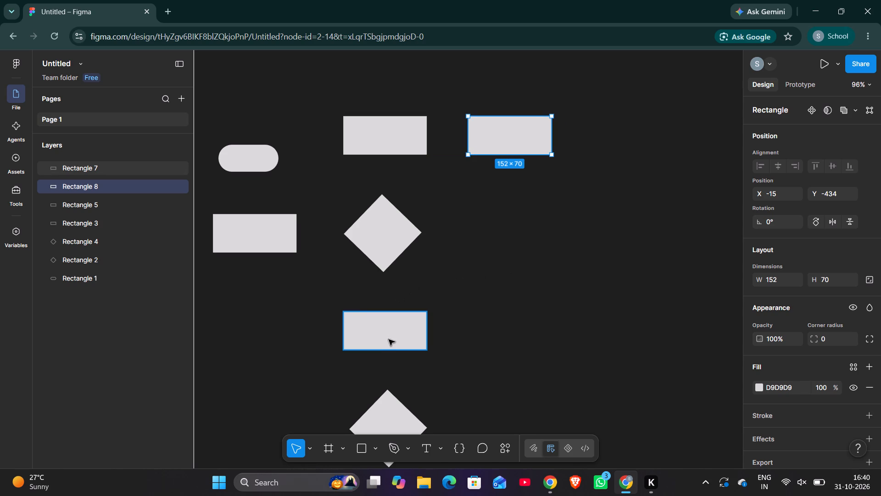
Paste another rectangle and place it well below the top one in the new column, at about X -21, Y -151.
{"action": "key", "text": "ctrl+v"}
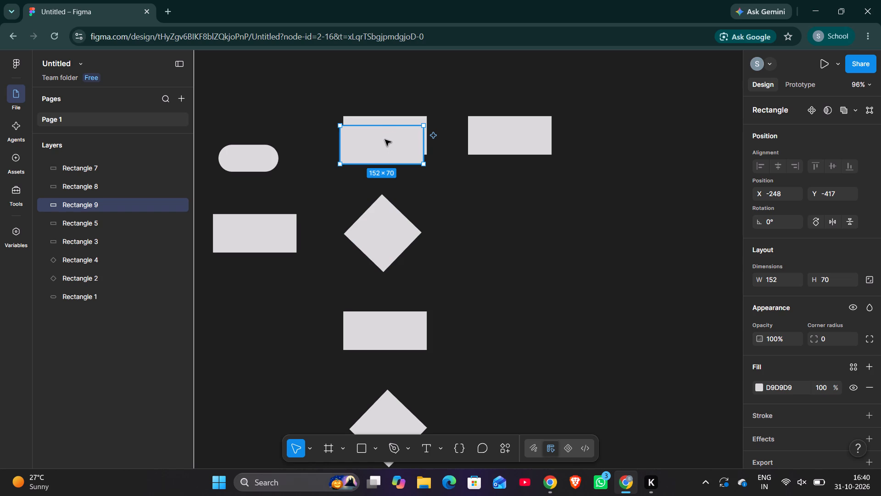
{"action": "left_click_drag", "start_coordinate": [401, 151], "coordinate": [499, 218]}
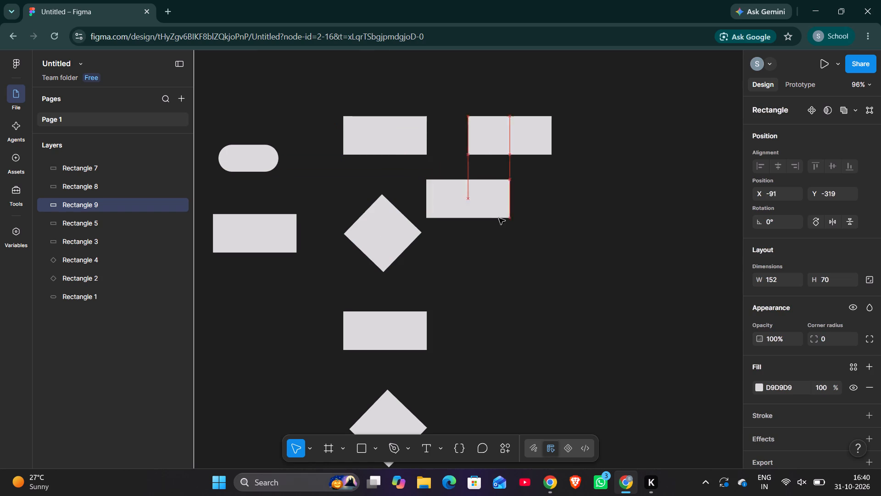
{"action": "left_click_drag", "start_coordinate": [499, 218], "coordinate": [534, 285]}
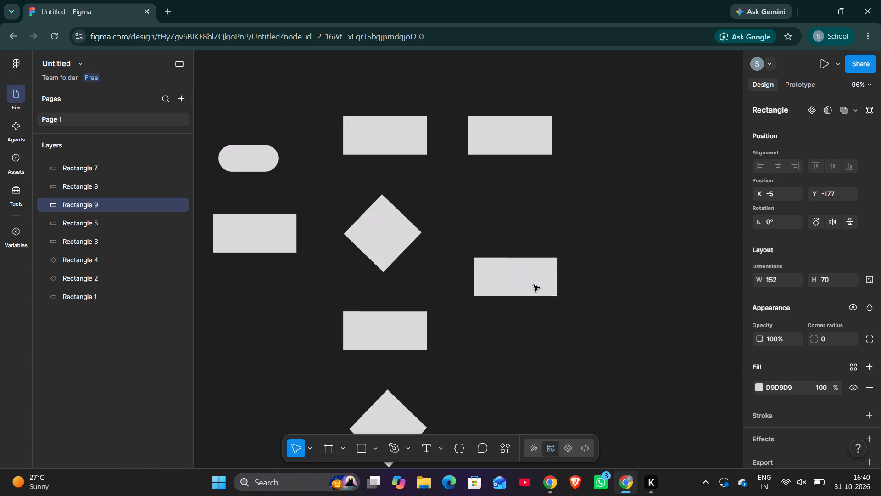
{"action": "left_click_drag", "start_coordinate": [534, 285], "coordinate": [527, 332]}
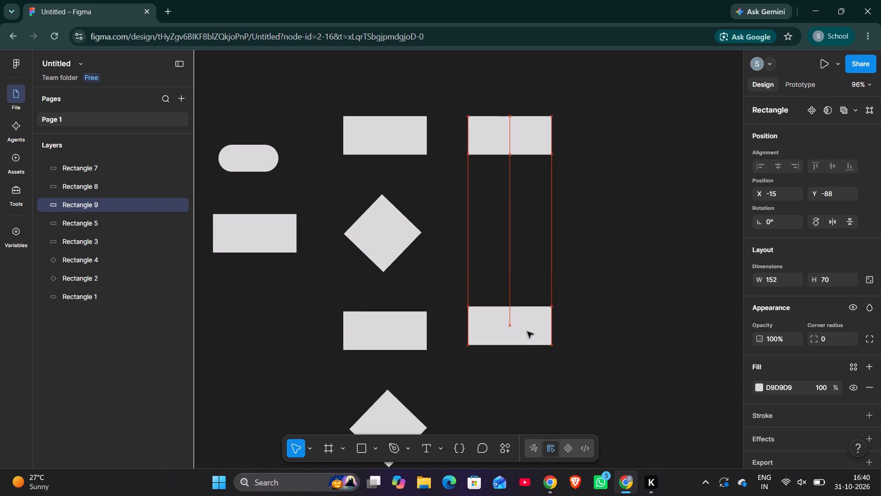
{"action": "left_click_drag", "start_coordinate": [527, 332], "coordinate": [527, 316]}
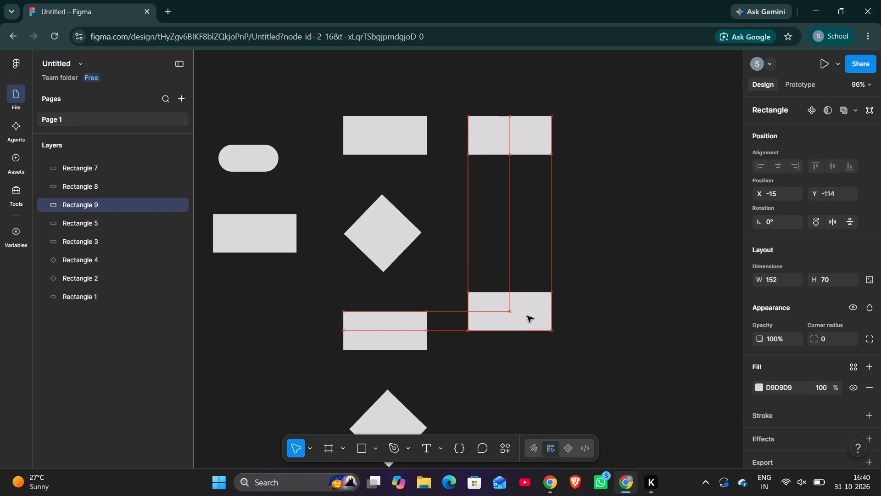
{"action": "left_click_drag", "start_coordinate": [527, 316], "coordinate": [527, 303]}
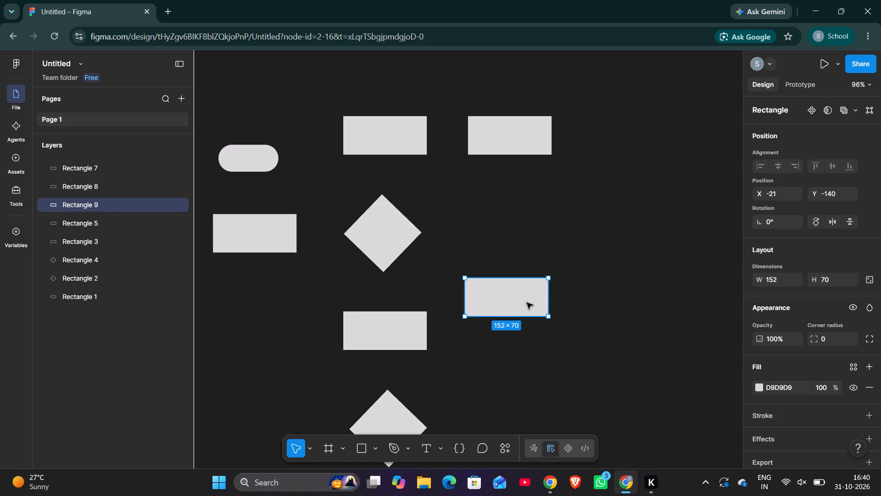
{"action": "left_click_drag", "start_coordinate": [527, 303], "coordinate": [527, 298]}
Paste another rectangle and place it directly below the previous copy, aligned with it at about X -21, Y -9.
{"action": "scroll", "coordinate": [619, 334], "scroll_direction": "down", "scroll_amount": 1}
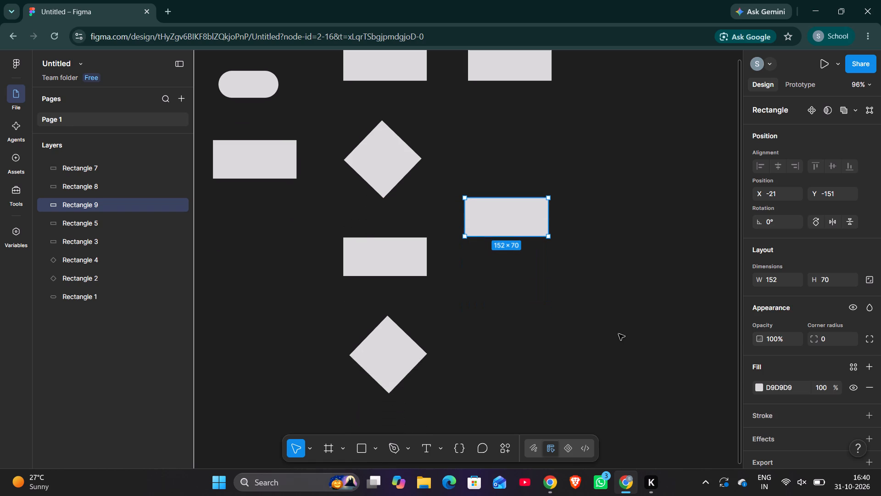
{"action": "key", "text": "ctrl+v"}
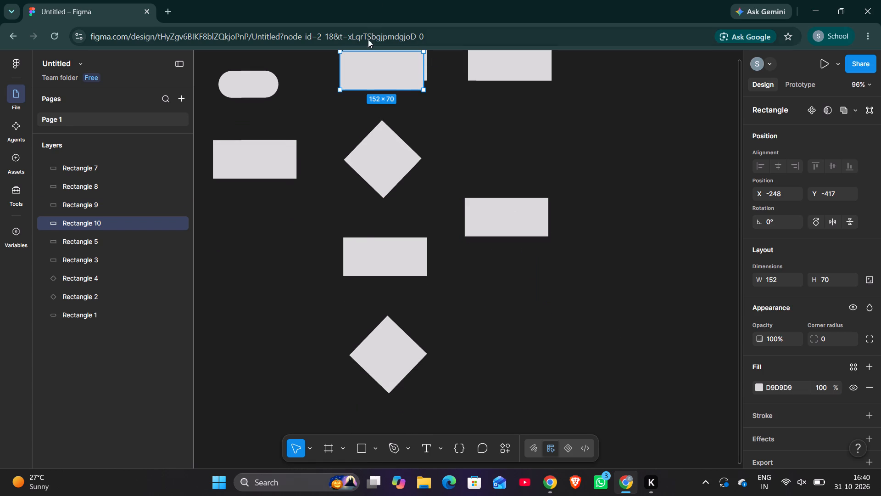
{"action": "left_click_drag", "start_coordinate": [383, 83], "coordinate": [513, 316]}
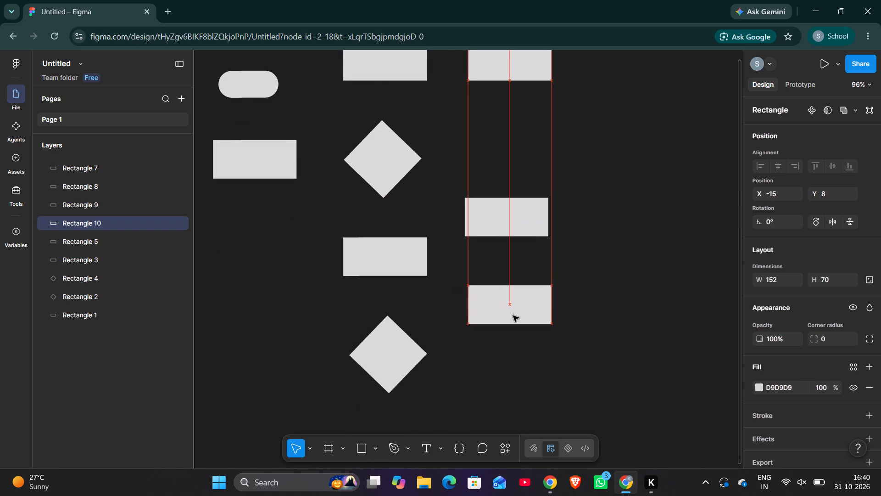
{"action": "left_click_drag", "start_coordinate": [513, 316], "coordinate": [507, 303]}
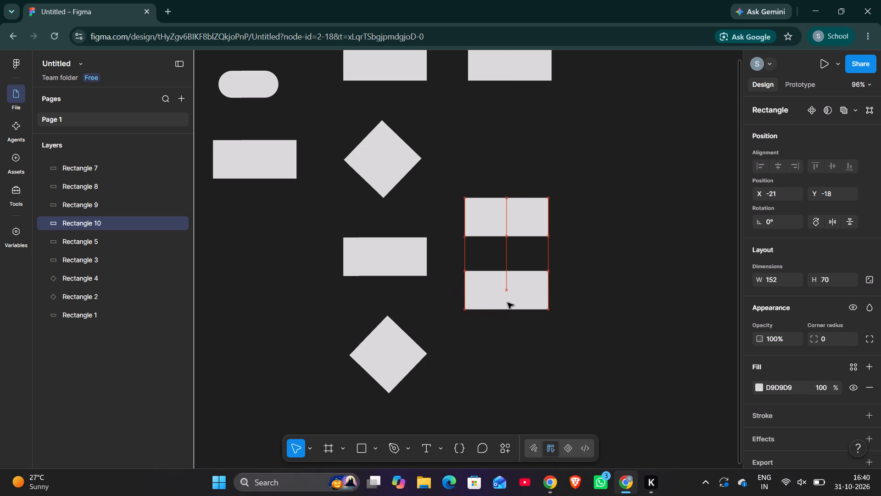
{"action": "left_click_drag", "start_coordinate": [507, 303], "coordinate": [507, 307]}
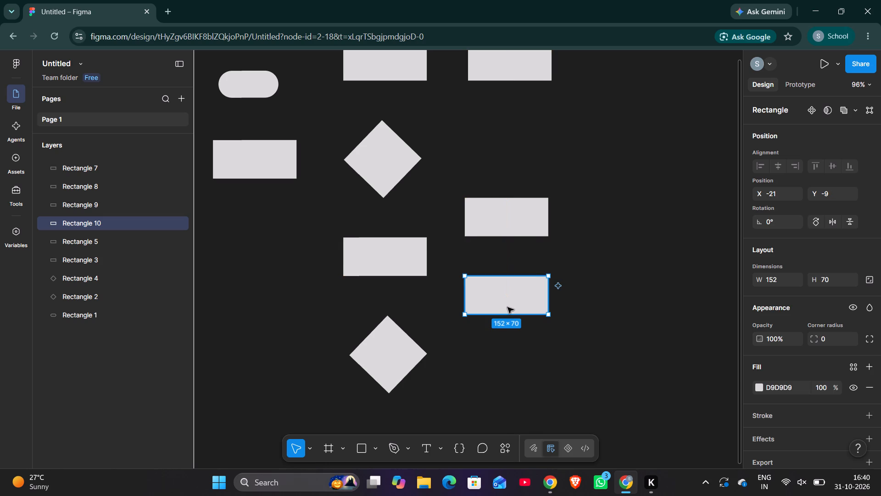
Paste one more rectangle and place it at the bottom of the same column, aligned at about X -21, Y 133.
{"action": "key", "text": "ctrl+v"}
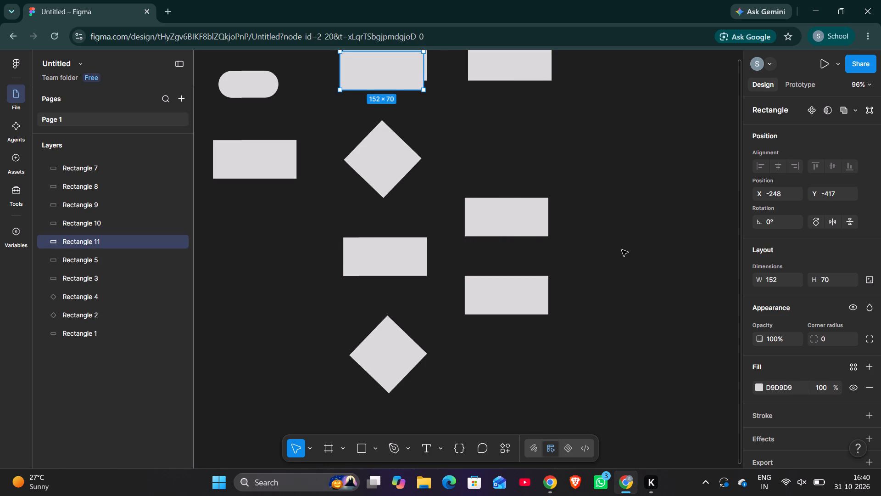
{"action": "left_click_drag", "start_coordinate": [401, 73], "coordinate": [555, 346]}
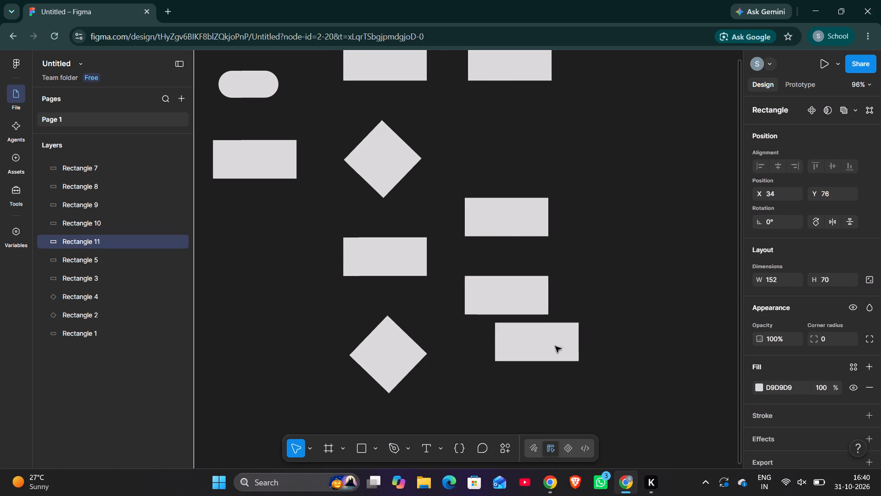
{"action": "left_click_drag", "start_coordinate": [555, 346], "coordinate": [525, 381]}
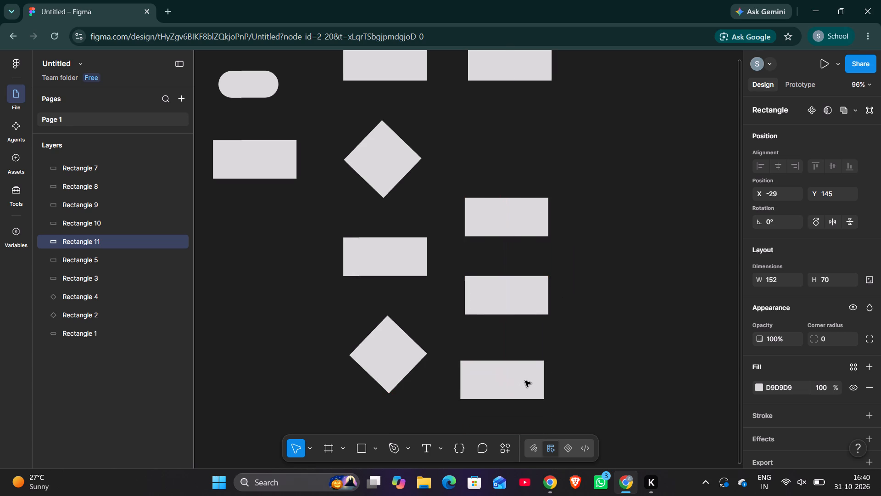
{"action": "left_click_drag", "start_coordinate": [525, 381], "coordinate": [525, 376]}
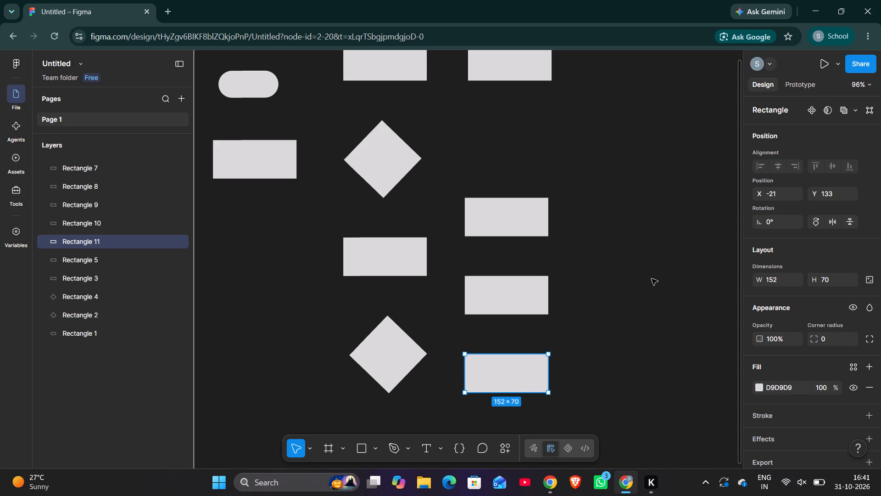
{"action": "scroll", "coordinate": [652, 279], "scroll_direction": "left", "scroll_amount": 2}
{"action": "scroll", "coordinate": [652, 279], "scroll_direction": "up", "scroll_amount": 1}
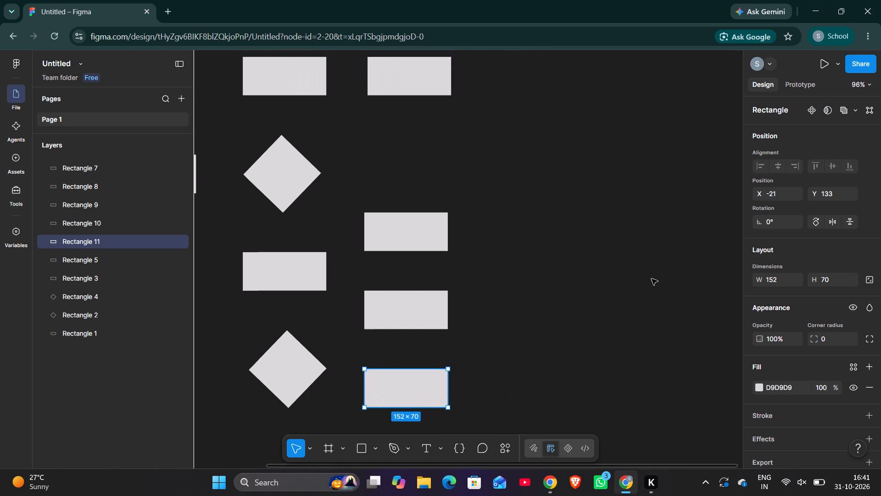
Paste another 152 × 70 rectangle and place it in the top row as the start of a new column, at about X 297, Y -434.
{"action": "scroll", "coordinate": [652, 279], "scroll_direction": "up", "scroll_amount": 1}
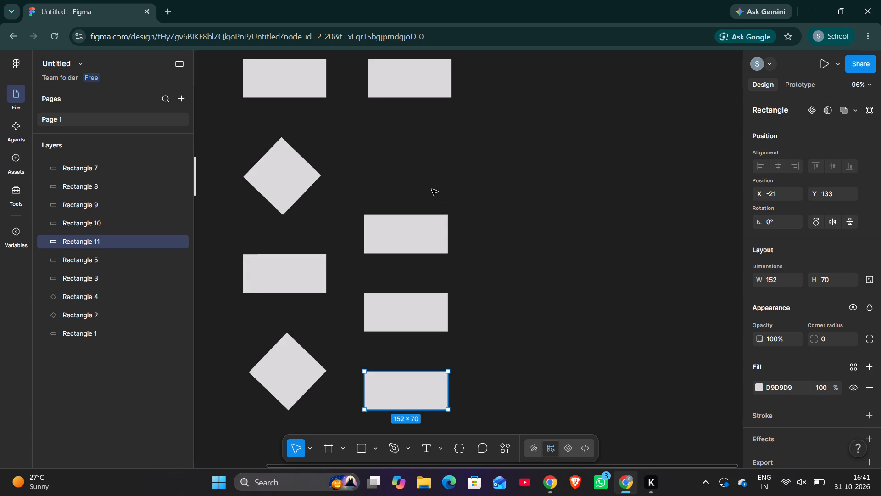
{"action": "key", "text": "ctrl+v"}
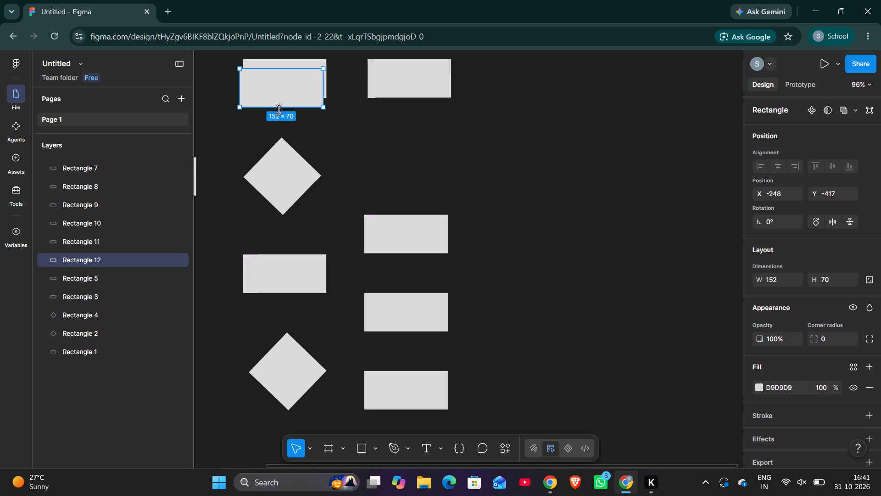
{"action": "left_click_drag", "start_coordinate": [264, 101], "coordinate": [466, 117]}
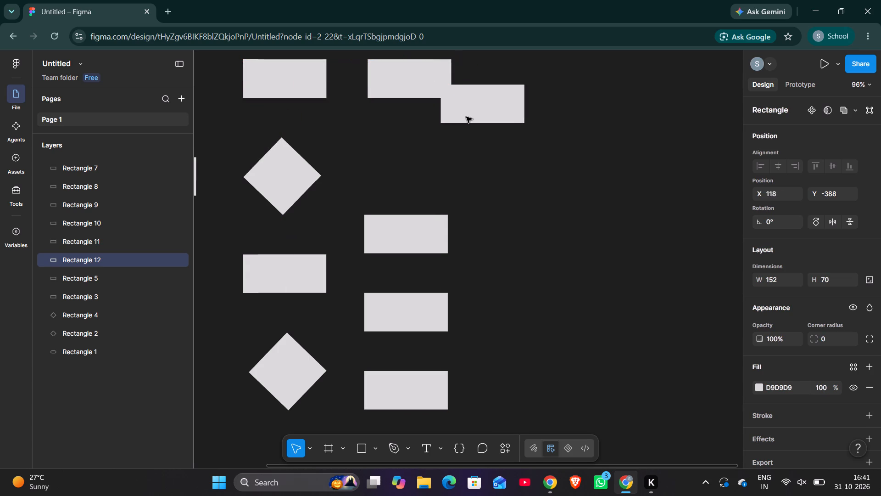
{"action": "left_click_drag", "start_coordinate": [466, 117], "coordinate": [535, 101]}
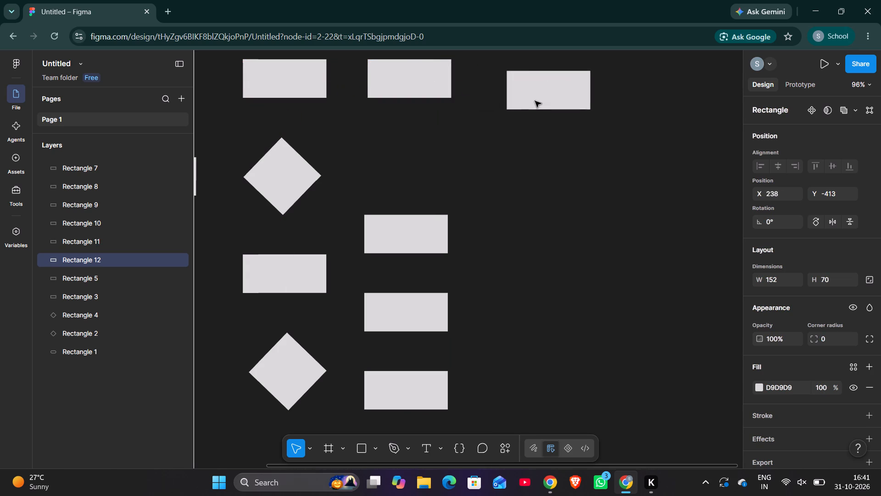
{"action": "left_click_drag", "start_coordinate": [535, 101], "coordinate": [545, 90]}
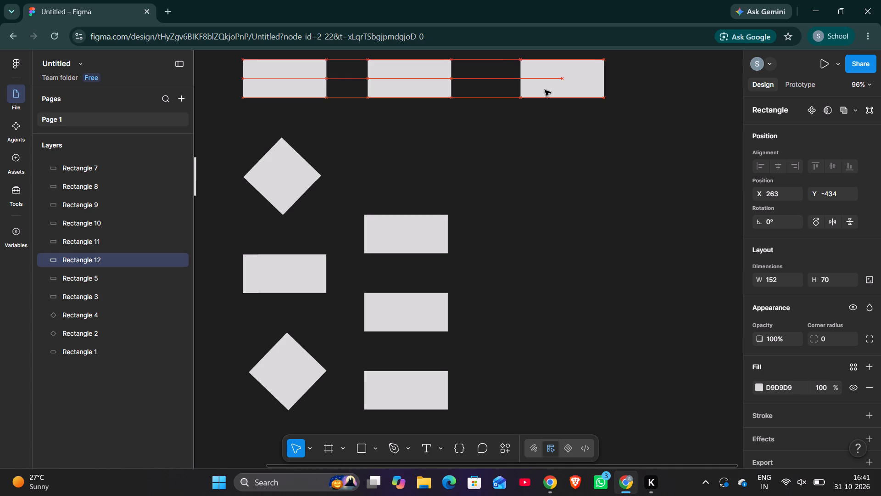
{"action": "left_click_drag", "start_coordinate": [545, 90], "coordinate": [552, 90]}
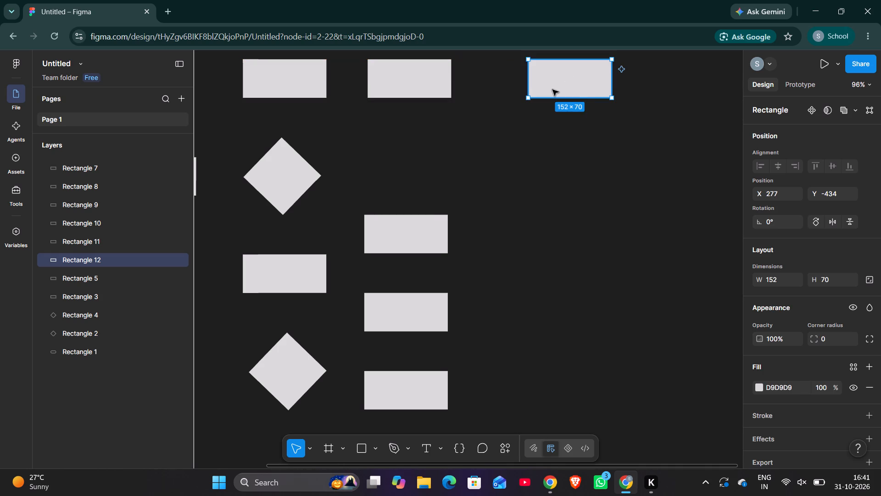
{"action": "left_click_drag", "start_coordinate": [552, 90], "coordinate": [545, 90]}
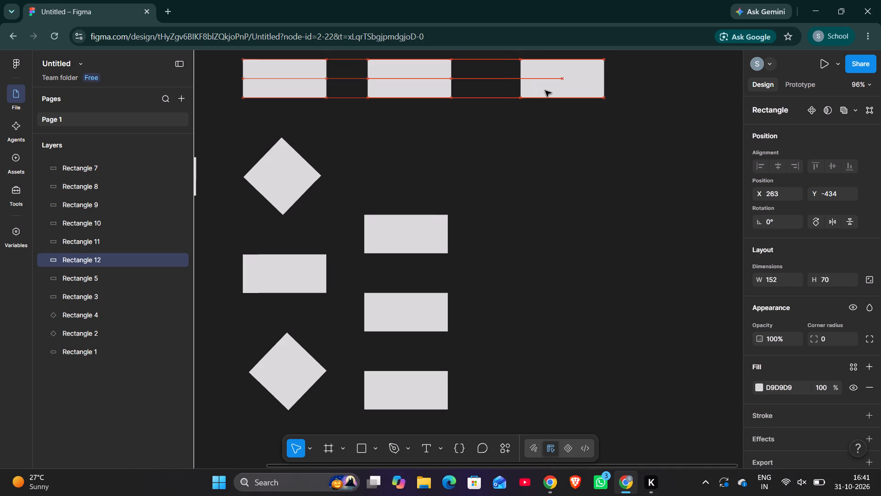
{"action": "left_click_drag", "start_coordinate": [545, 90], "coordinate": [519, 91]}
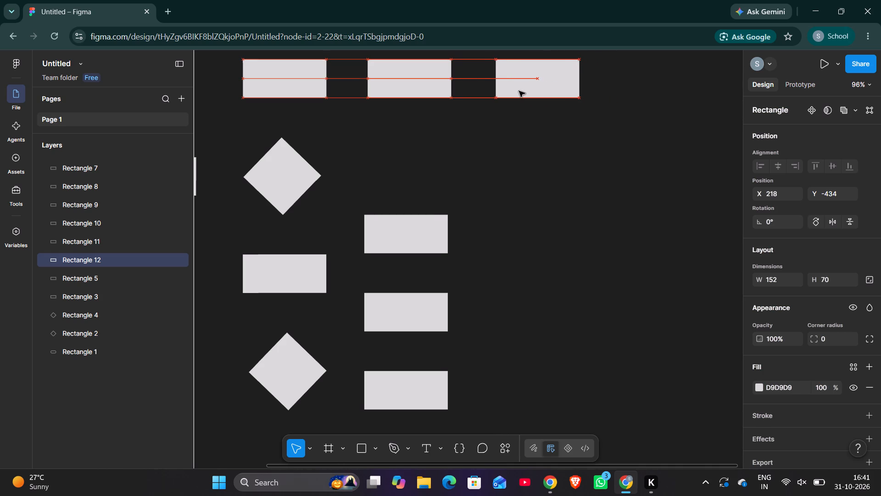
{"action": "left_click_drag", "start_coordinate": [519, 91], "coordinate": [516, 91]}
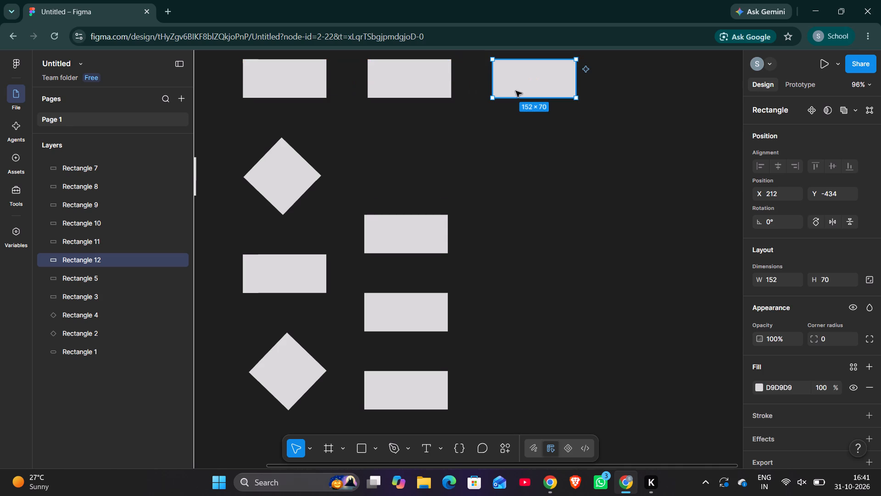
{"action": "left_click_drag", "start_coordinate": [516, 91], "coordinate": [544, 90]}
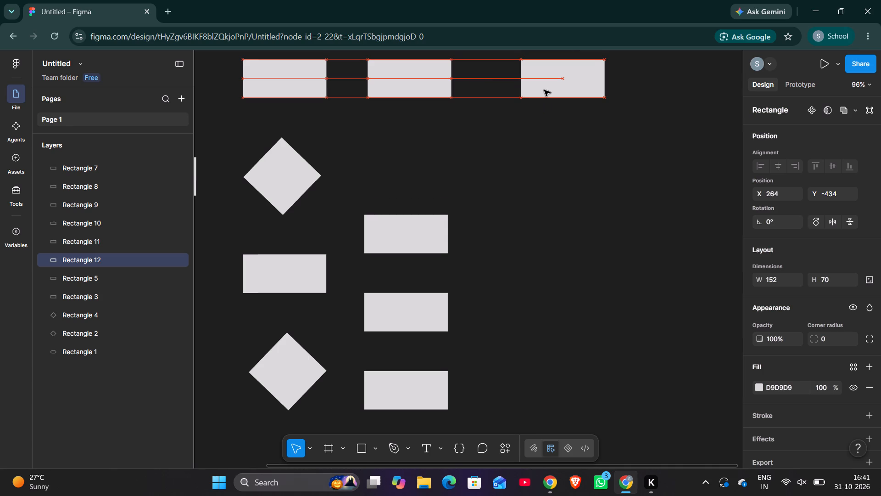
{"action": "left_click_drag", "start_coordinate": [544, 90], "coordinate": [556, 90]}
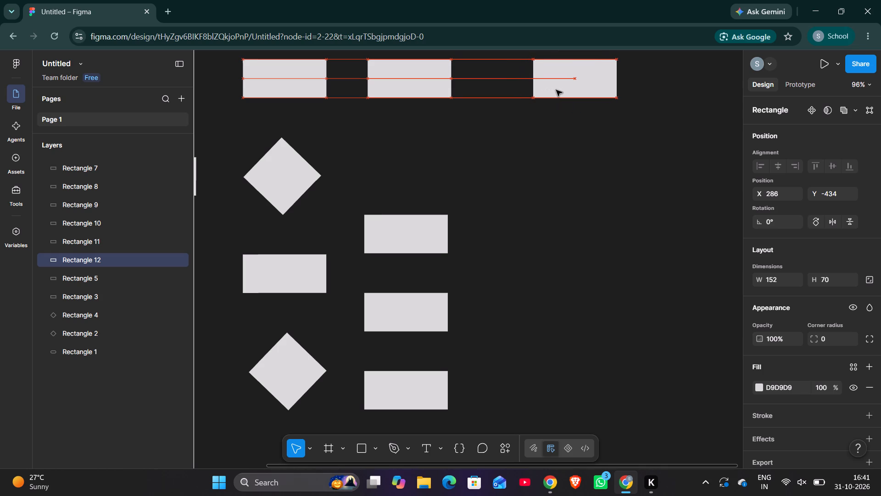
{"action": "left_click_drag", "start_coordinate": [556, 90], "coordinate": [558, 90]}
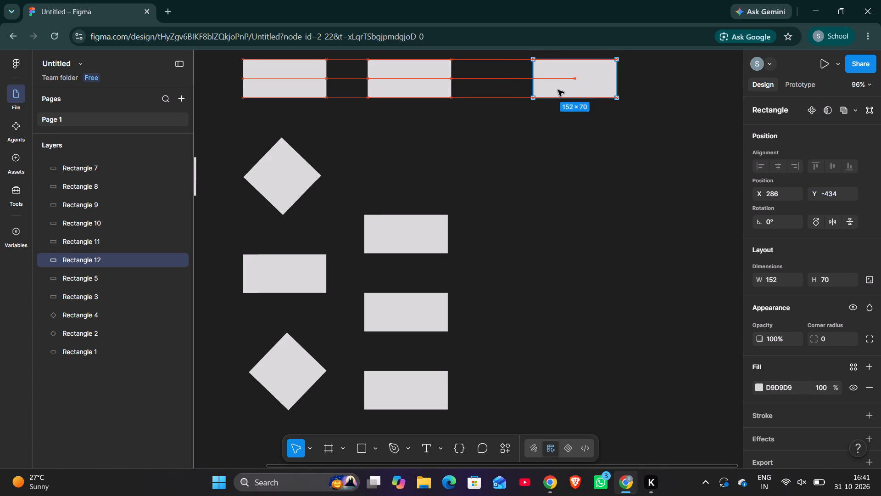
{"action": "left_click_drag", "start_coordinate": [558, 90], "coordinate": [562, 90]}
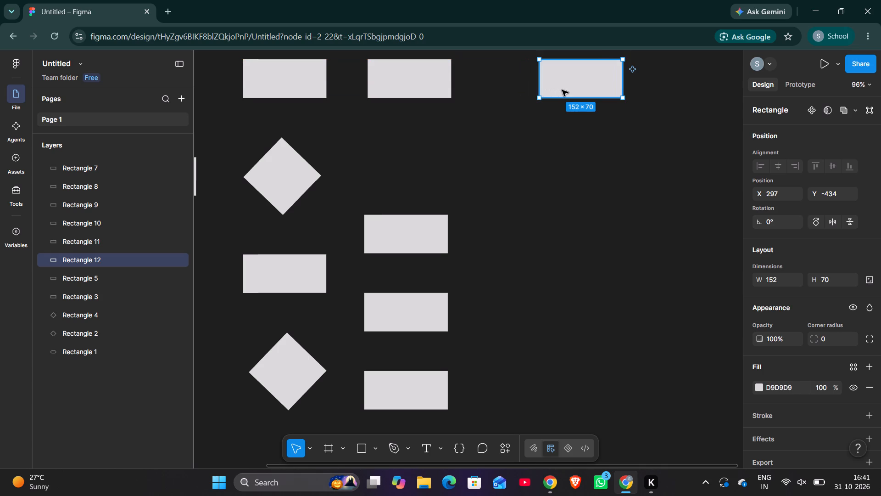
Paste another rectangle and place it at the right end of the top row, level with the others at about X 524, Y -434.
{"action": "key", "text": "ctrl+v"}
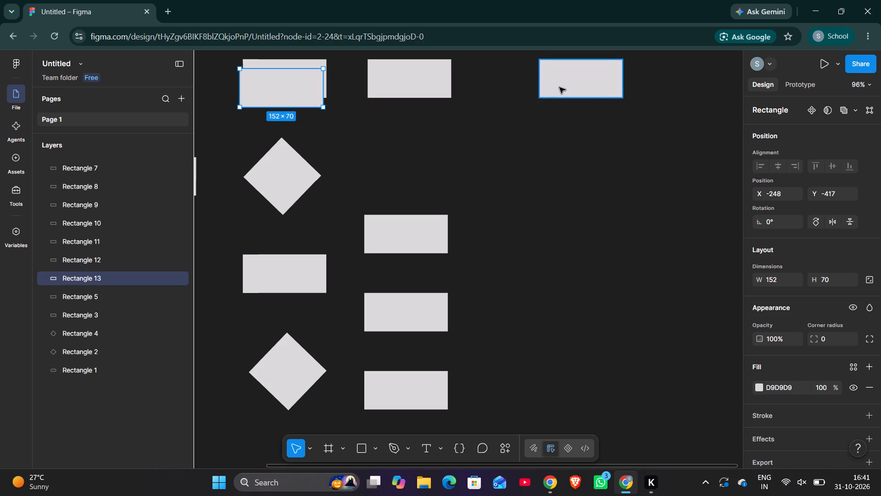
{"action": "left_click", "coordinate": [559, 87]}
{"action": "left_click_drag", "start_coordinate": [288, 95], "coordinate": [435, 97]}
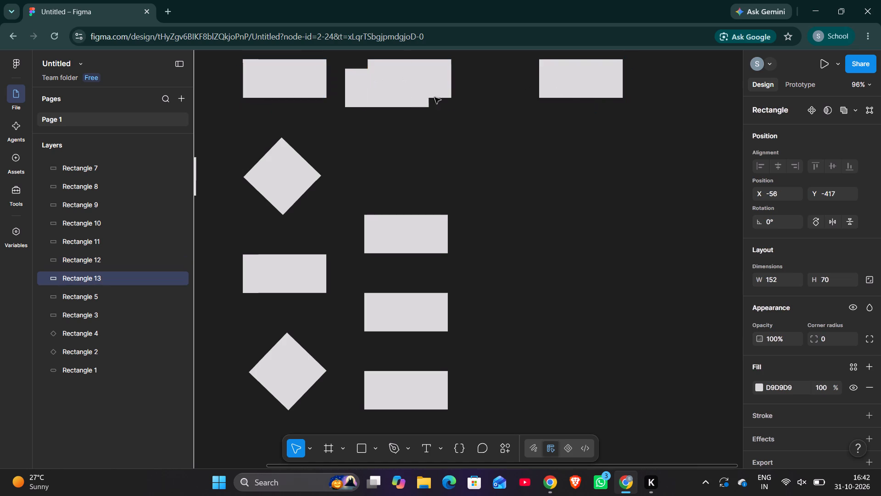
{"action": "left_click_drag", "start_coordinate": [435, 97], "coordinate": [704, 86]}
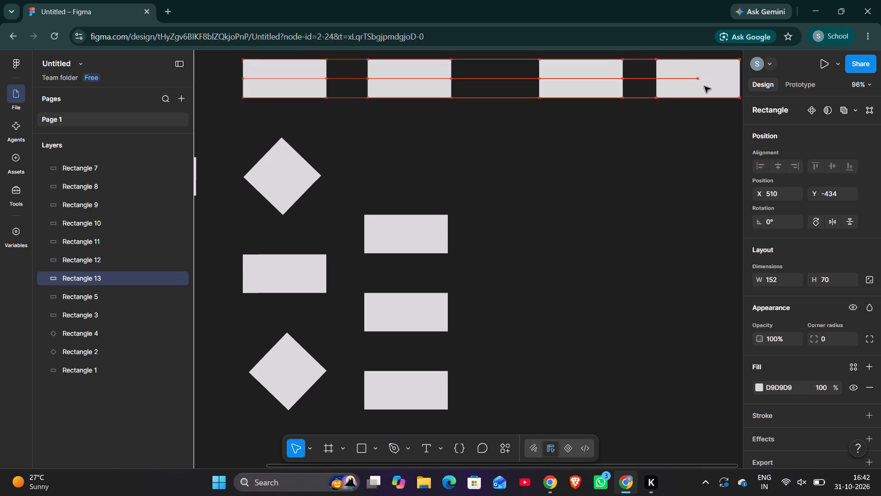
{"action": "left_click_drag", "start_coordinate": [704, 86], "coordinate": [710, 87]}
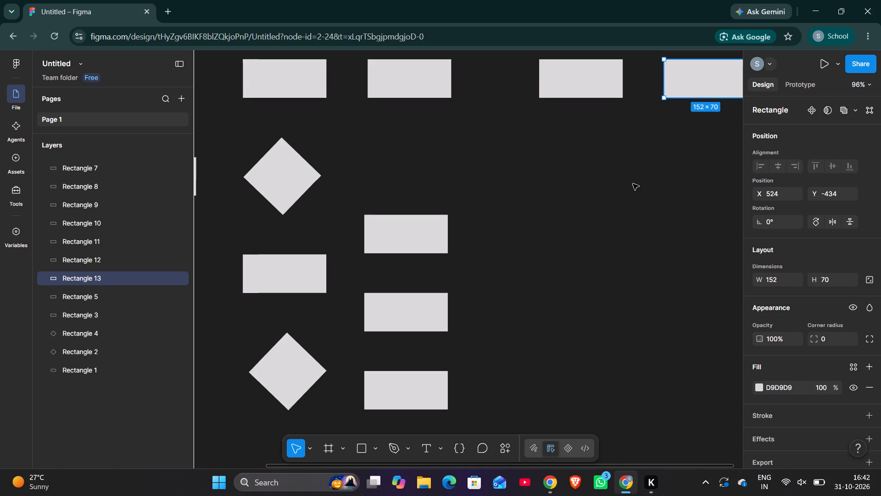
Paste another rectangle and place it directly below the third top-row rectangle, aligned with it at X 297, Y -284.
{"action": "key", "text": "ctrl+v"}
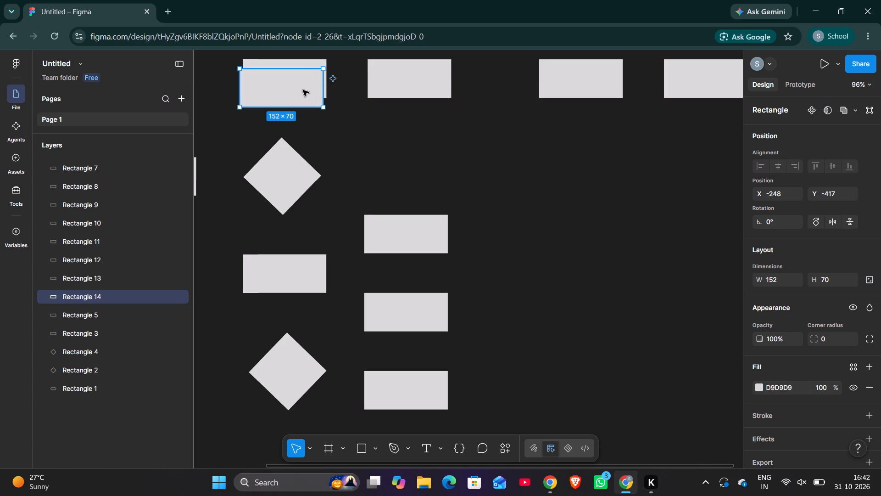
{"action": "left_click_drag", "start_coordinate": [301, 91], "coordinate": [605, 163]}
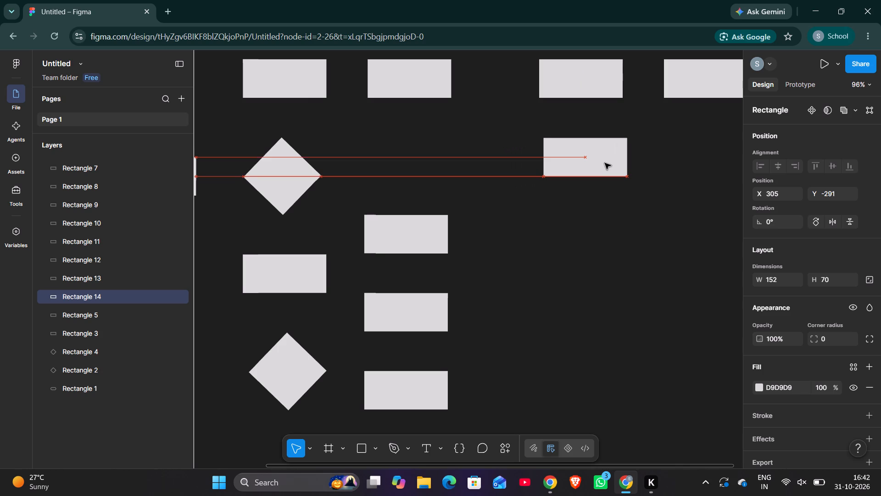
{"action": "left_click_drag", "start_coordinate": [605, 163], "coordinate": [602, 163]}
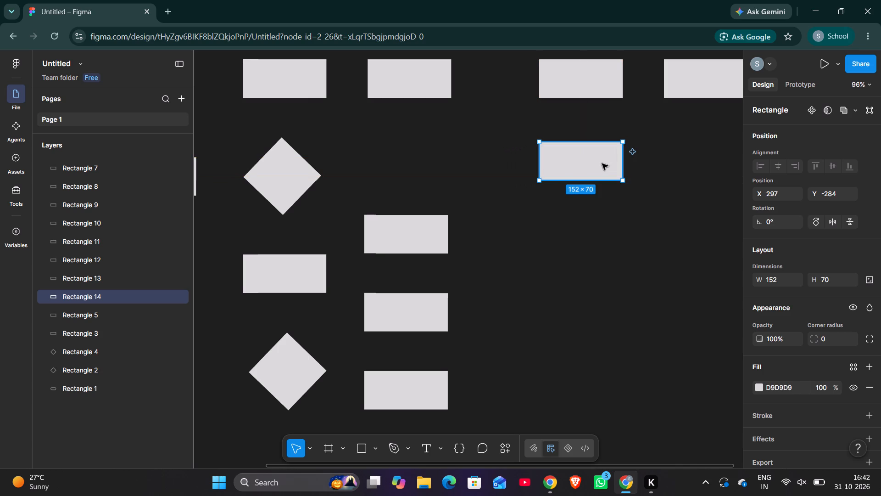
Paste one more rectangle and place it below the previous copy in the same column, at X 297, Y -134.
{"action": "key", "text": "ctrl+v"}
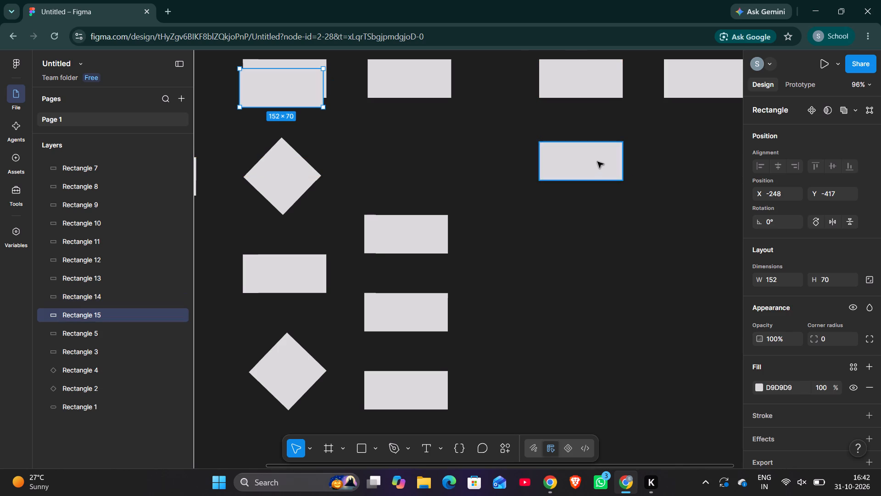
{"action": "left_click_drag", "start_coordinate": [279, 86], "coordinate": [554, 224]}
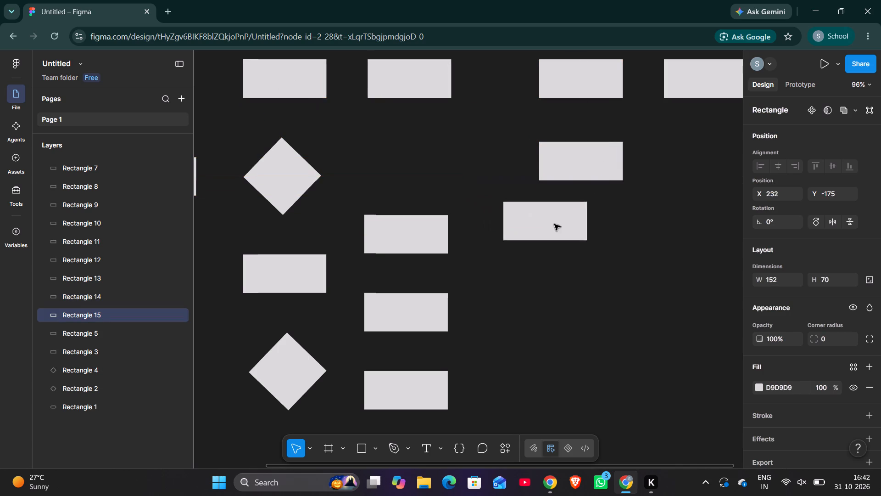
{"action": "left_click_drag", "start_coordinate": [554, 224], "coordinate": [580, 241]}
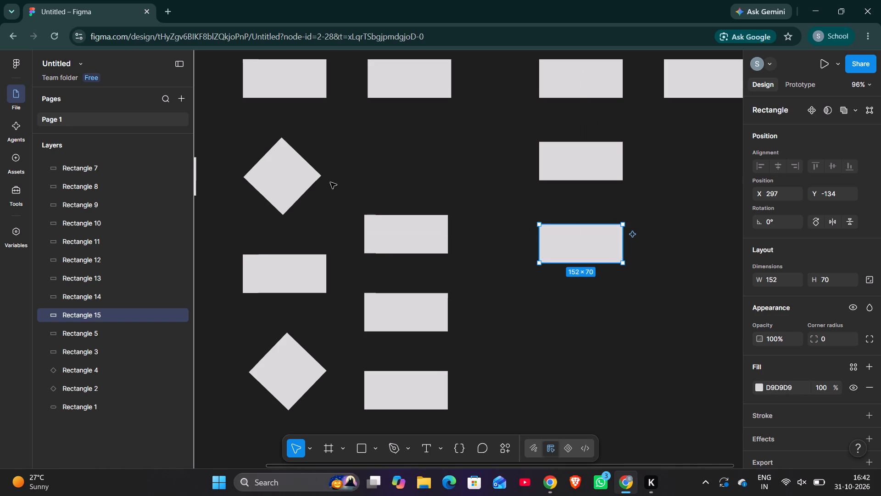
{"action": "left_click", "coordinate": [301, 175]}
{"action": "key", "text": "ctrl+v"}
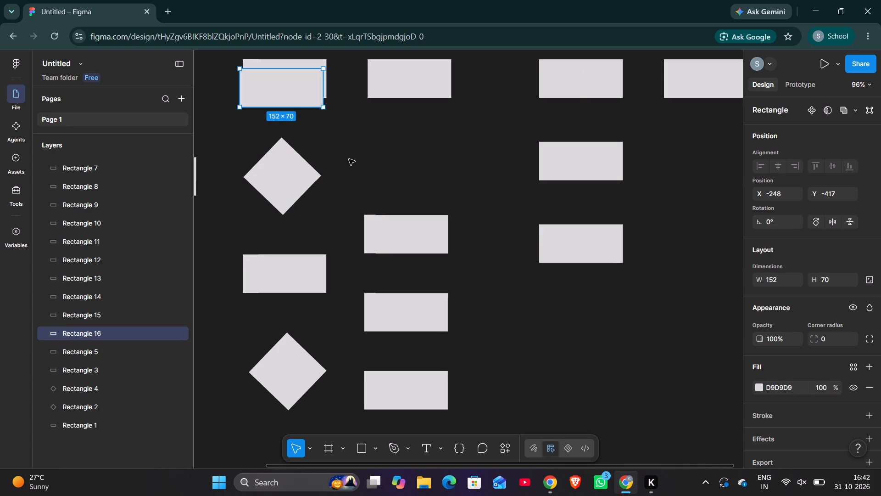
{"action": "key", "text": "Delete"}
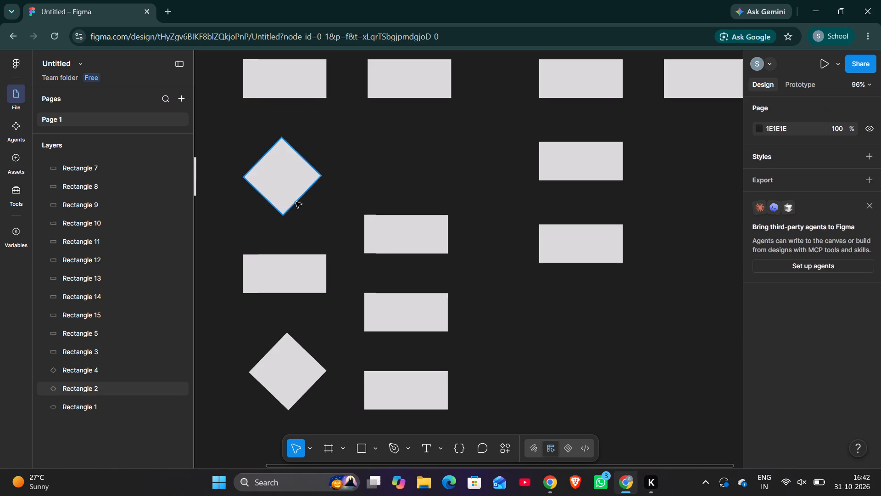
Duplicate the upper 100 × 100 diamond and place the copy centred below the new column's rectangles, at about X 301, Y 26.
{"action": "left_click", "coordinate": [296, 202]}
{"action": "key", "text": "ctrl+c"}
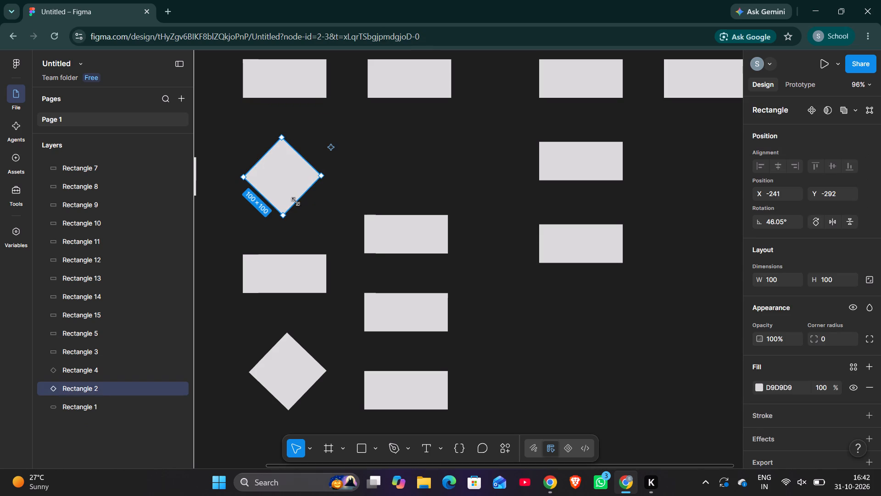
{"action": "left_click", "coordinate": [377, 183]}
{"action": "key", "text": "ctrl+v"}
{"action": "left_click", "coordinate": [377, 183], "text": "ctrl"}
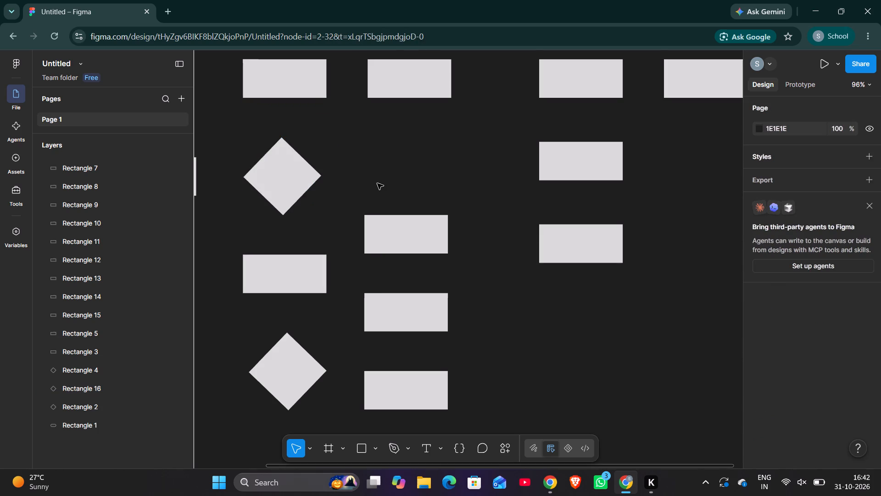
{"action": "left_click_drag", "start_coordinate": [280, 176], "coordinate": [504, 289]}
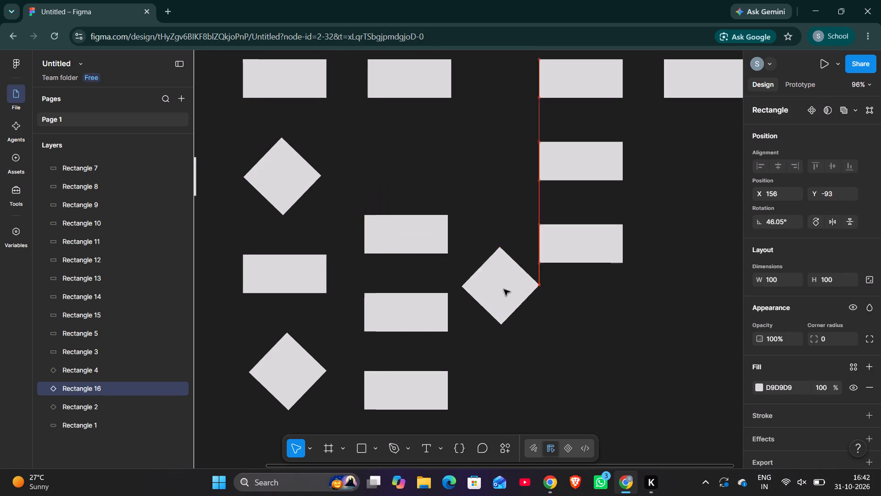
{"action": "left_click_drag", "start_coordinate": [504, 289], "coordinate": [578, 348]}
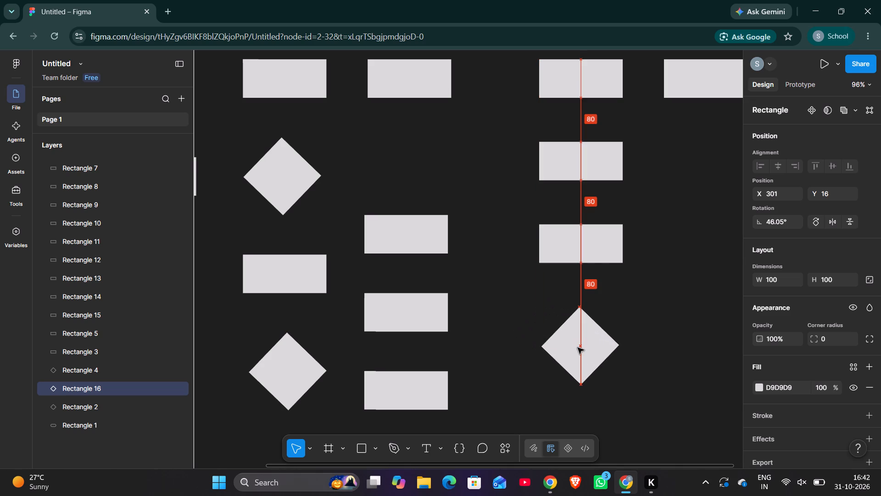
{"action": "left_click_drag", "start_coordinate": [578, 348], "coordinate": [578, 350]}
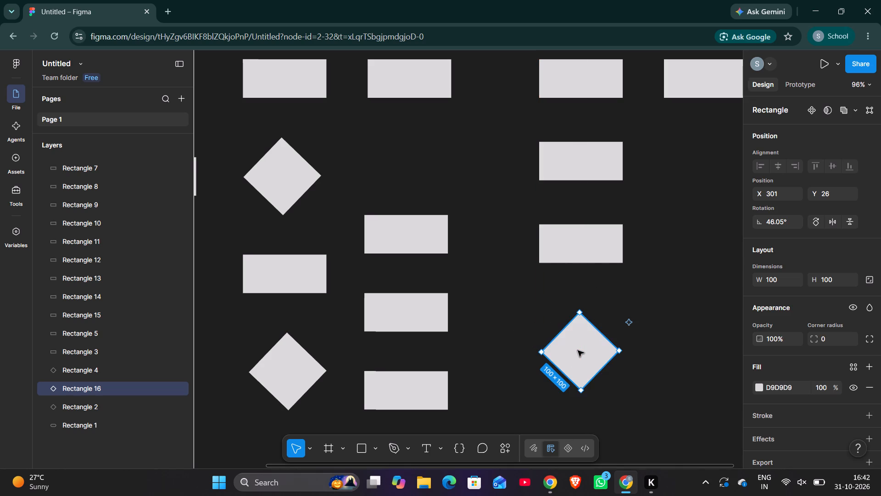
{"action": "left_click", "coordinate": [683, 343]}
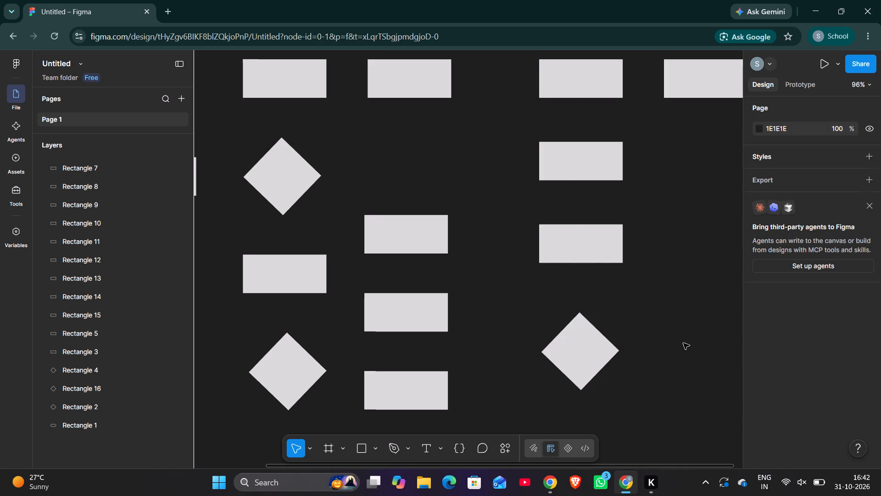
Duplicate the 109 × 49 pill and place the copy below the last top-row rectangle, level with the neighbouring column's third rectangle, at X 545, Y -123.
{"action": "scroll", "coordinate": [450, 212], "scroll_direction": "right", "scroll_amount": 1}
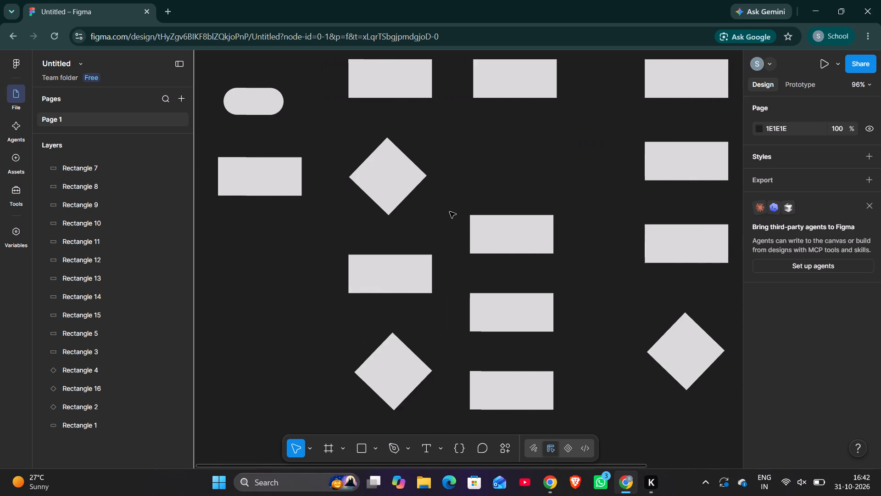
{"action": "scroll", "coordinate": [450, 212], "scroll_direction": "right", "scroll_amount": 1}
{"action": "left_click", "coordinate": [258, 102]}
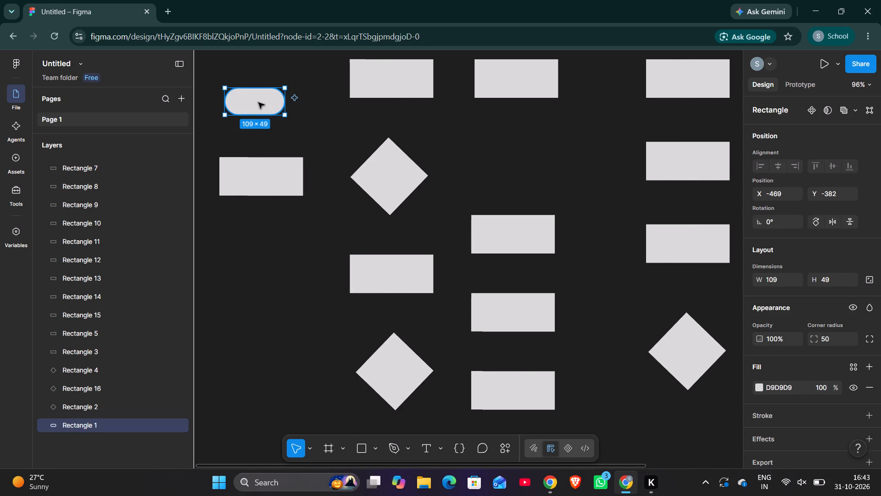
{"action": "key", "text": "ctrl+c"}
{"action": "left_click", "coordinate": [309, 131]}
{"action": "key", "text": "ctrl+v"}
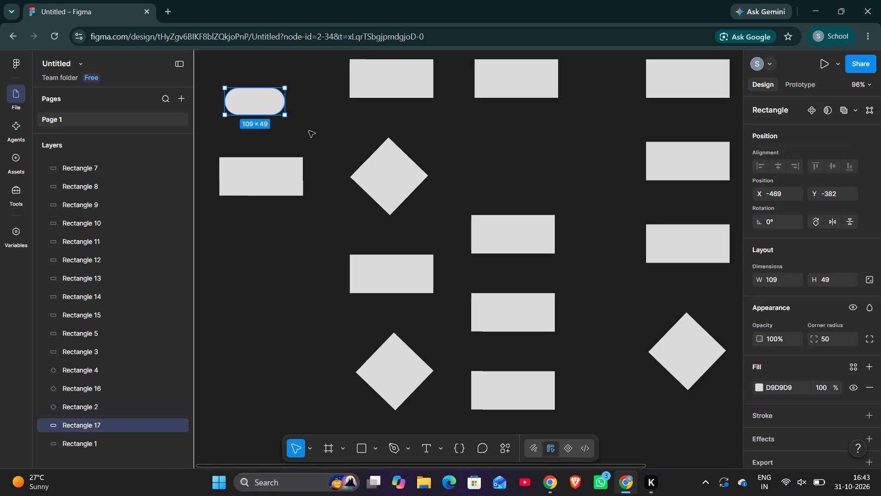
{"action": "left_click_drag", "start_coordinate": [256, 104], "coordinate": [584, 239]}
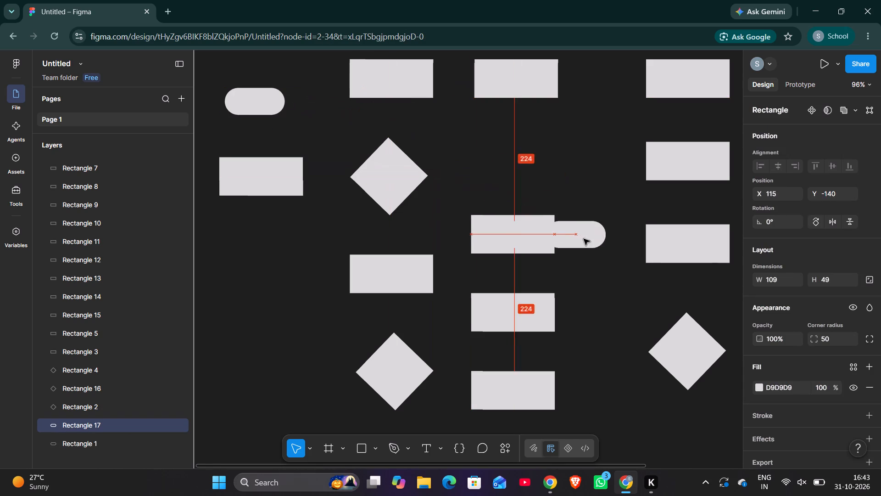
{"action": "left_click_drag", "start_coordinate": [584, 239], "coordinate": [543, 253]}
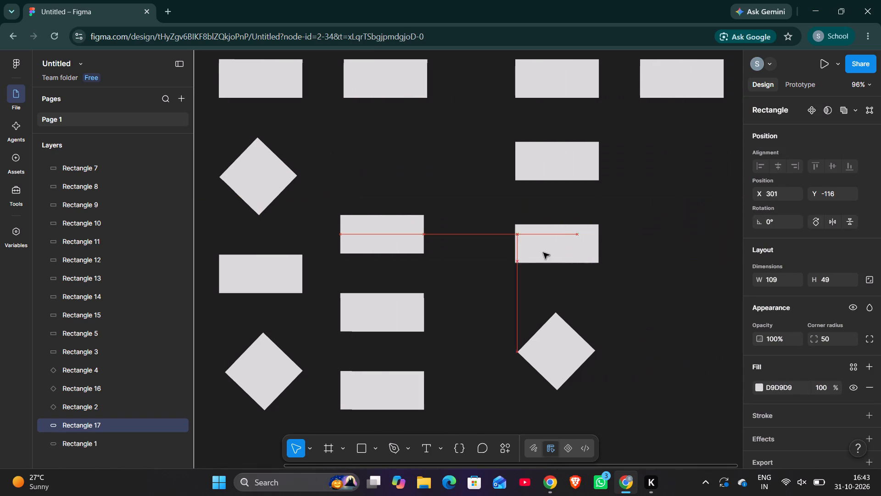
{"action": "left_click_drag", "start_coordinate": [543, 253], "coordinate": [673, 233]}
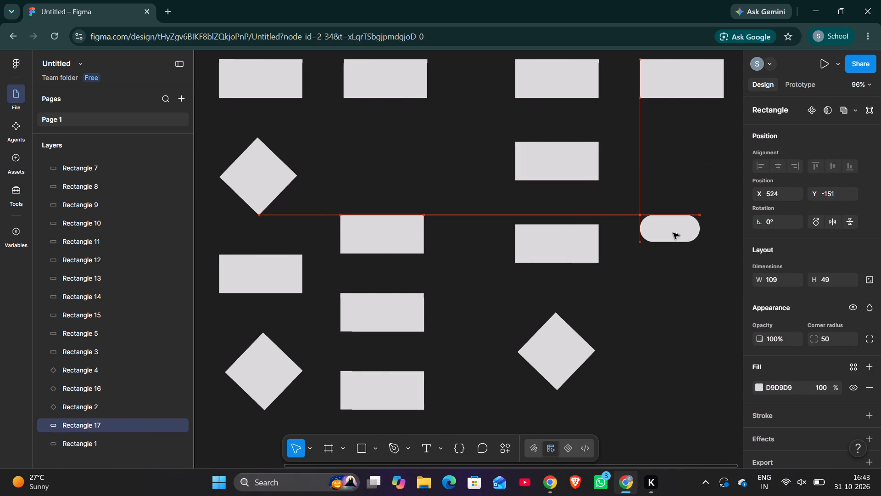
{"action": "left_click_drag", "start_coordinate": [673, 233], "coordinate": [675, 248]}
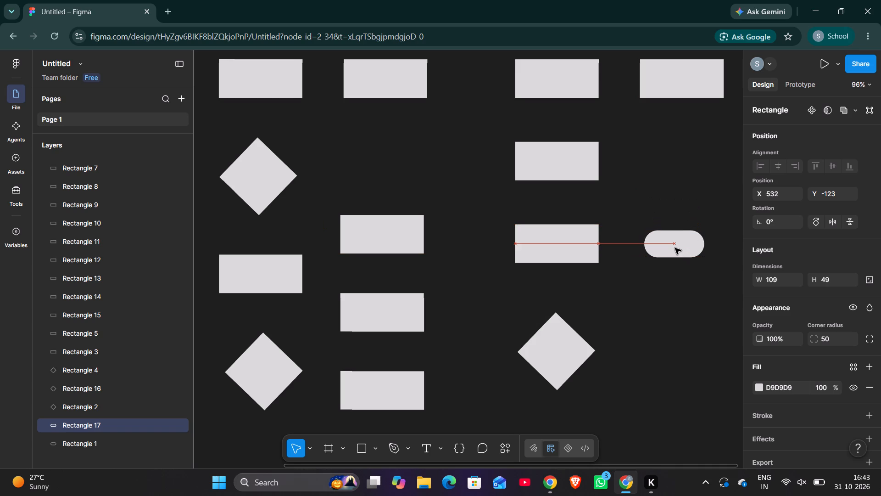
{"action": "left_click_drag", "start_coordinate": [675, 248], "coordinate": [681, 248]}
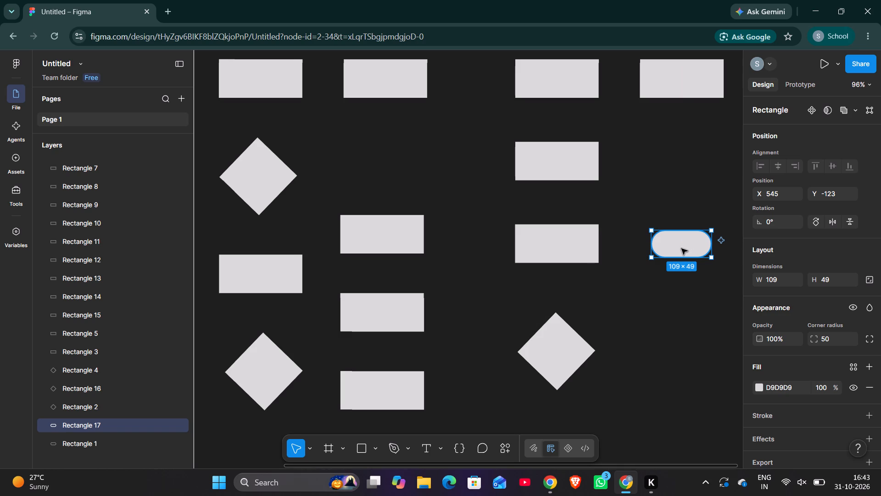
{"action": "left_click", "coordinate": [681, 248]}
{"action": "left_click", "coordinate": [689, 299]}
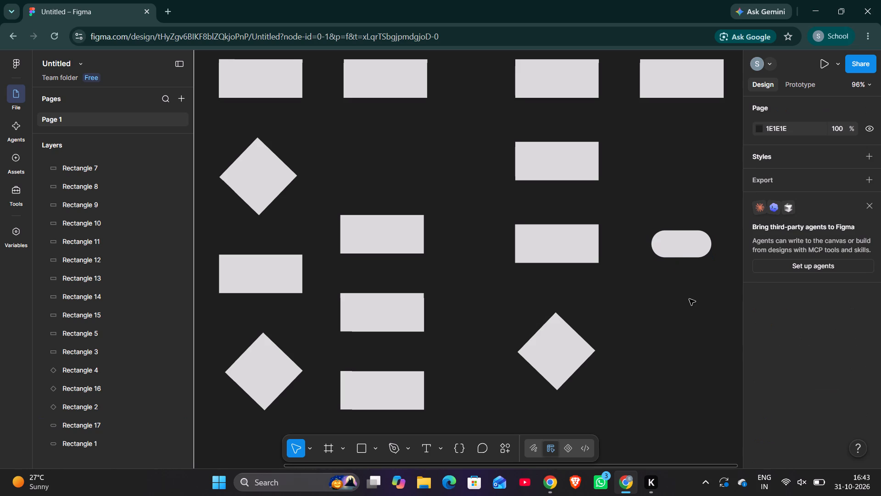
Add a text label reading EXIT on the new pill in Inter Bold.
{"action": "left_click", "coordinate": [426, 451]}
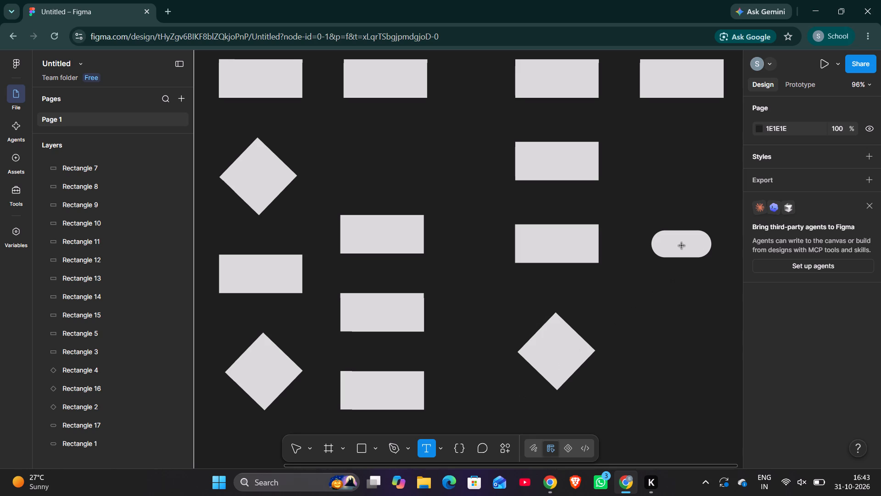
{"action": "left_click", "coordinate": [676, 244]}
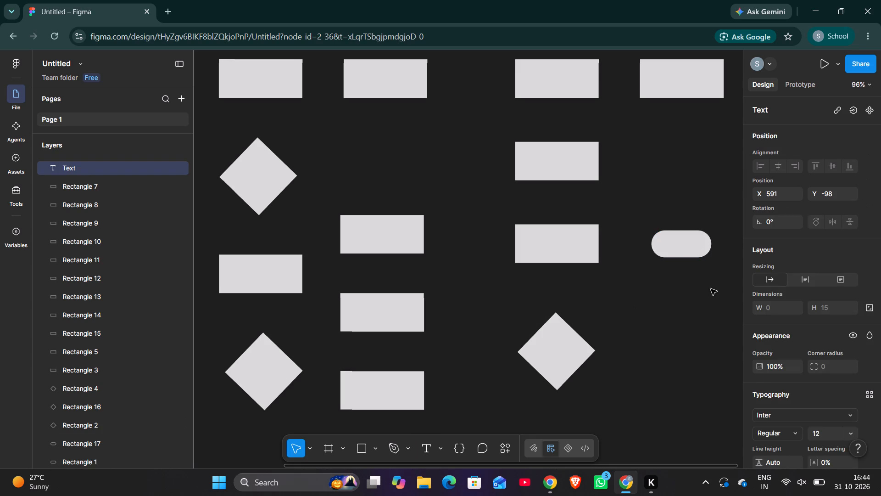
{"action": "left_click", "coordinate": [776, 433]}
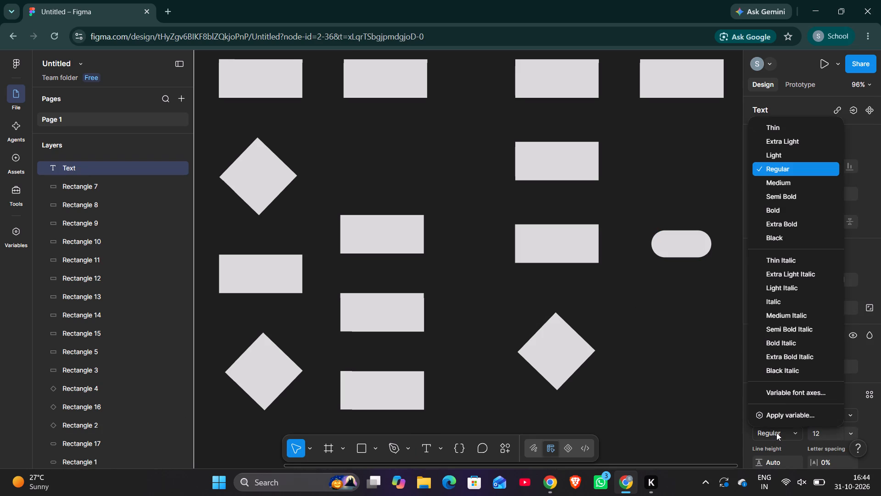
{"action": "left_click", "coordinate": [788, 209]}
{"action": "left_click", "coordinate": [670, 243]}
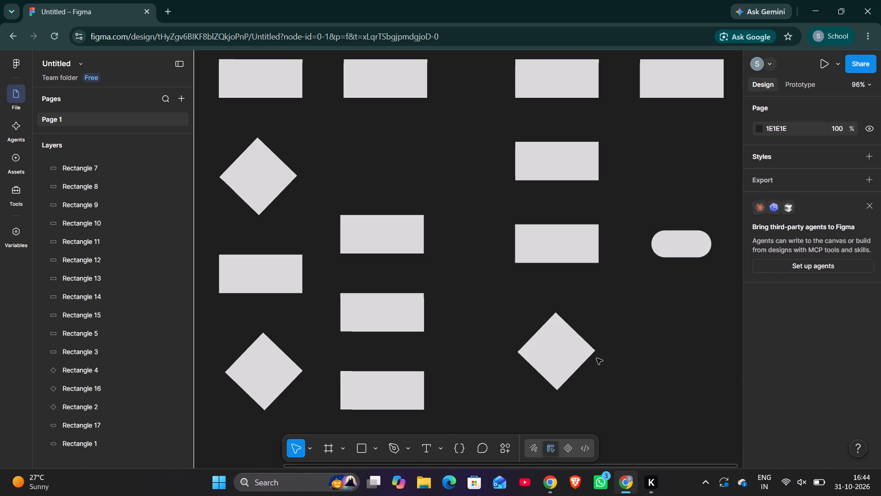
{"action": "left_click", "coordinate": [436, 450]}
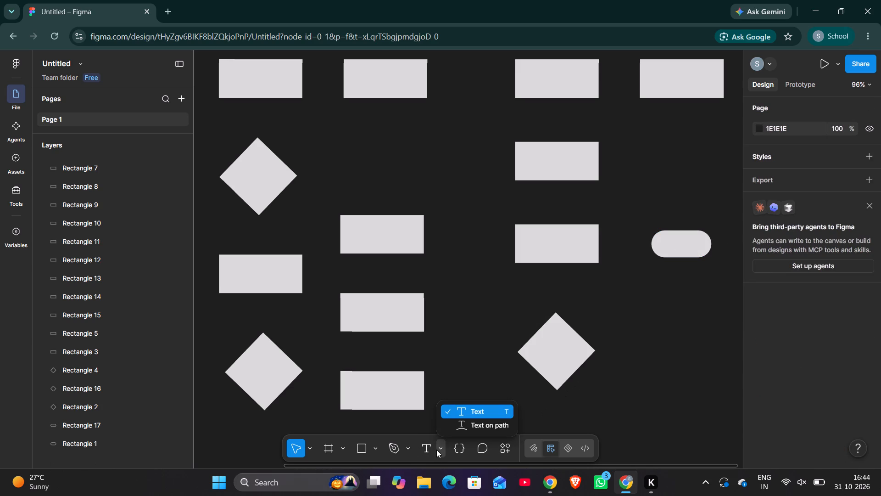
{"action": "left_click", "coordinate": [424, 450]}
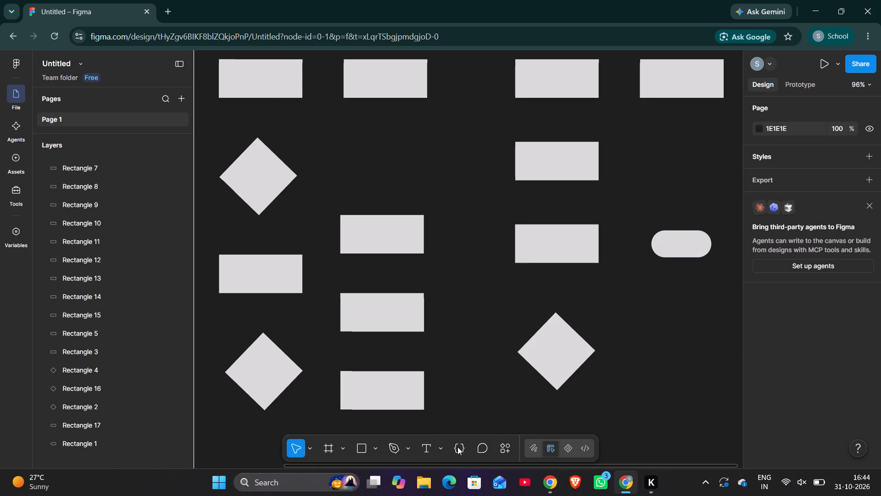
{"action": "left_click", "coordinate": [424, 450]}
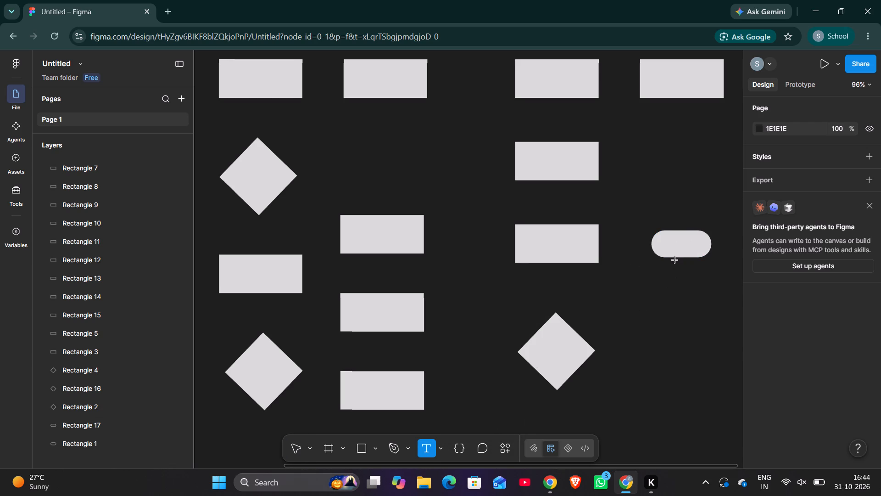
{"action": "left_click", "coordinate": [673, 245]}
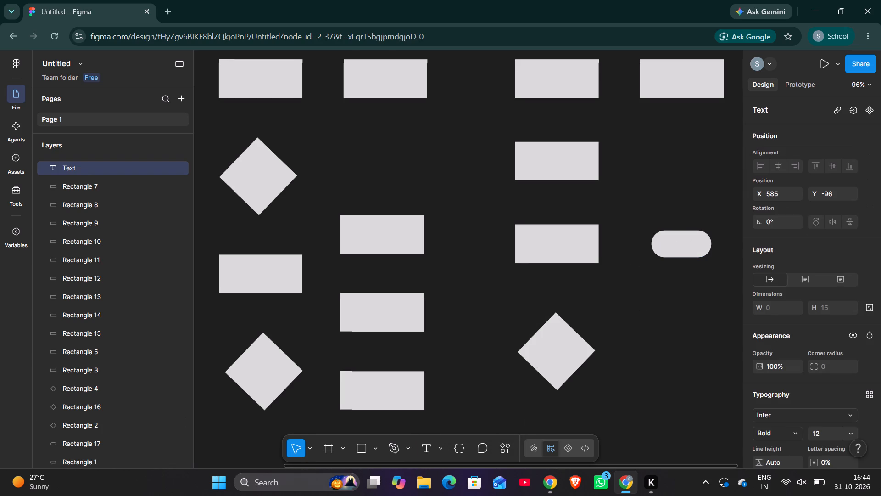
{"action": "key", "text": "e"}
{"action": "key", "text": "x"}
{"action": "key", "text": "i"}
{"action": "key", "text": "t"}
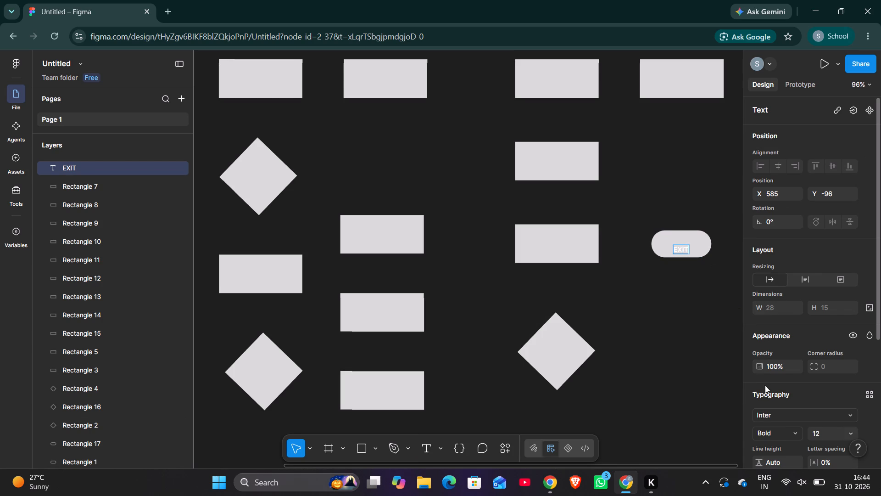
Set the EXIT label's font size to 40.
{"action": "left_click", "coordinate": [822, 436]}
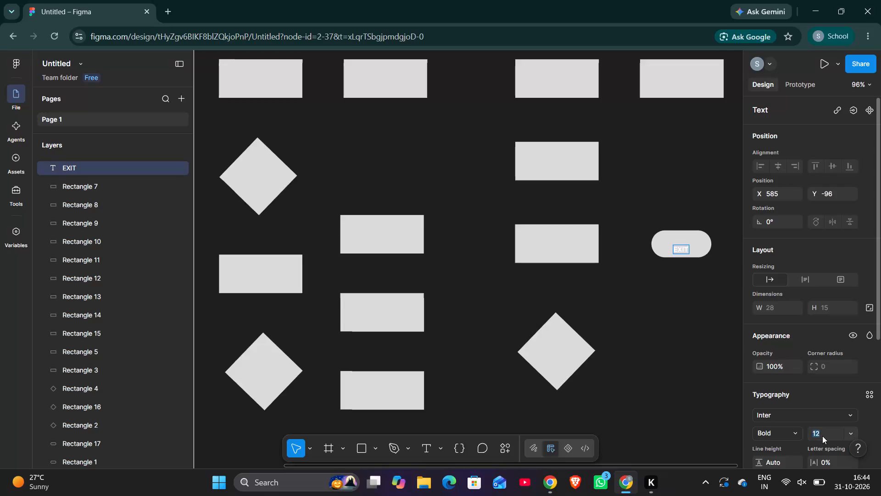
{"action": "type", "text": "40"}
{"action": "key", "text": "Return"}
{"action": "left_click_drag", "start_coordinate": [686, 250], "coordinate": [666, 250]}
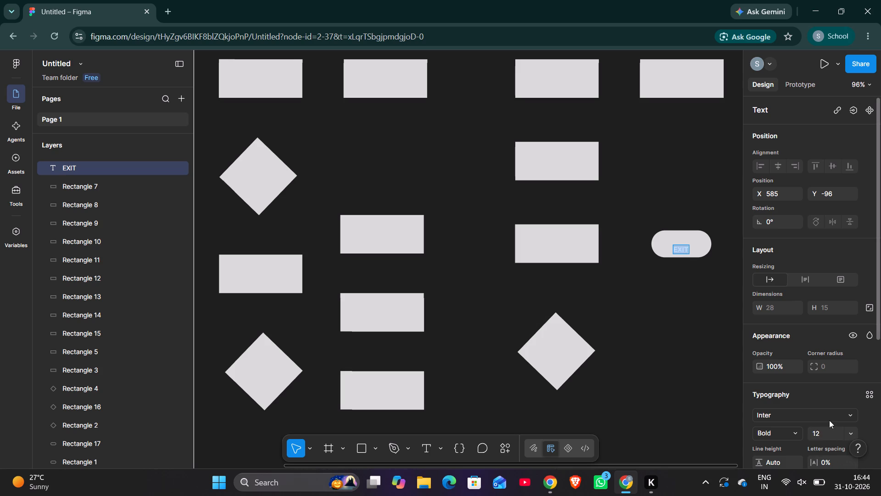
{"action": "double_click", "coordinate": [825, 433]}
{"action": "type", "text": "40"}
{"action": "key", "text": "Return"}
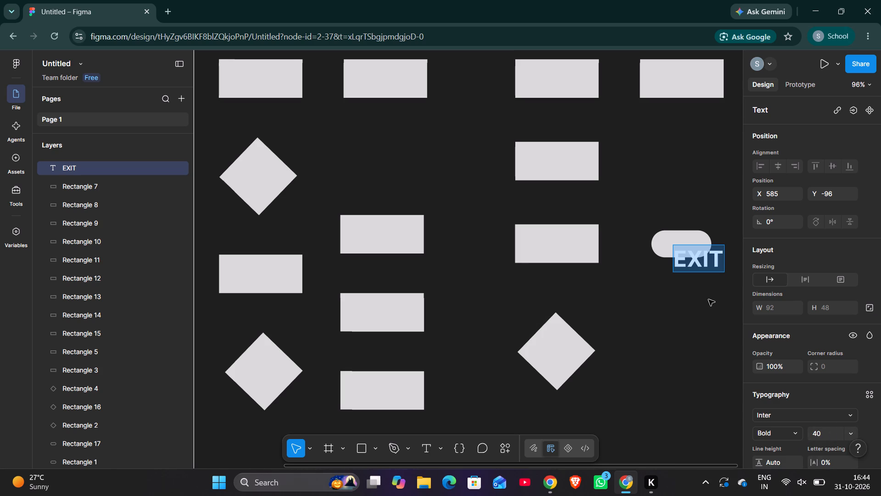
Set the EXIT label's font size to 25.
{"action": "double_click", "coordinate": [697, 265]}
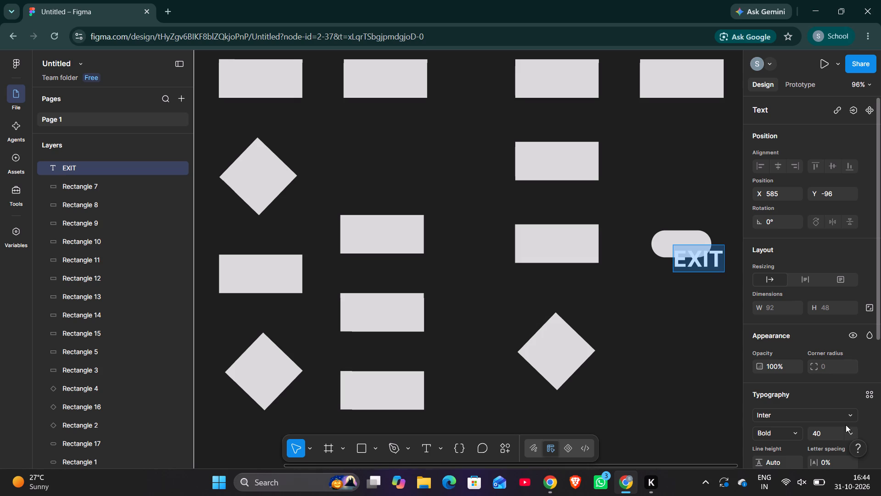
{"action": "double_click", "coordinate": [816, 437]}
{"action": "type", "text": "25"}
{"action": "key", "text": "Return"}
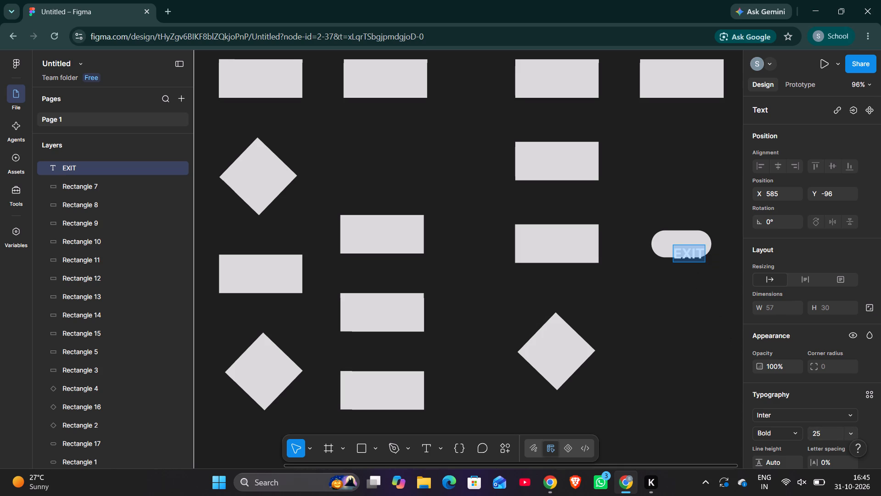
Move the EXIT label so it sits centred inside the pill, at about X 571, Y -114.
{"action": "left_click_drag", "start_coordinate": [690, 256], "coordinate": [709, 317]}
{"action": "left_click", "coordinate": [709, 317]}
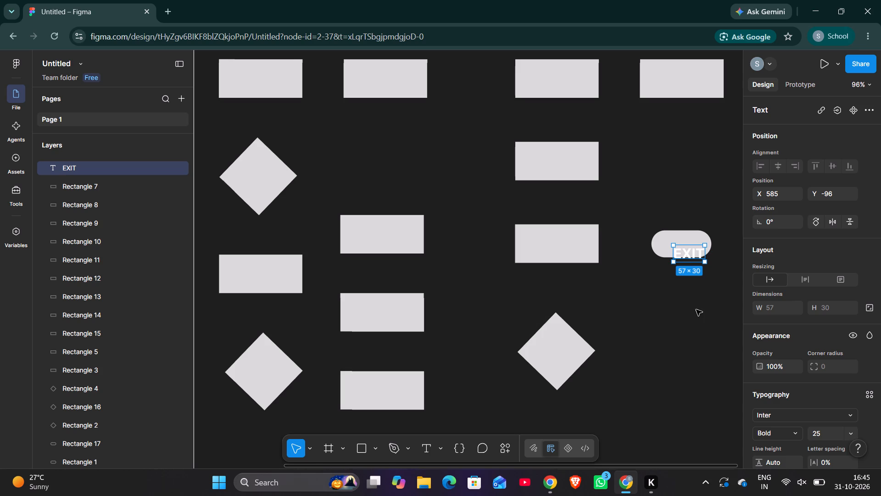
{"action": "left_click", "coordinate": [696, 310]}
{"action": "left_click", "coordinate": [687, 256]}
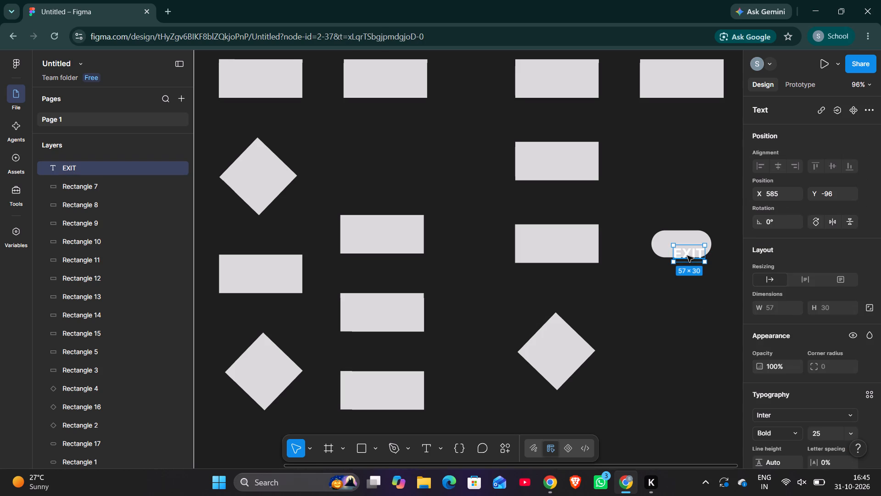
{"action": "left_click_drag", "start_coordinate": [687, 248], "coordinate": [683, 242]}
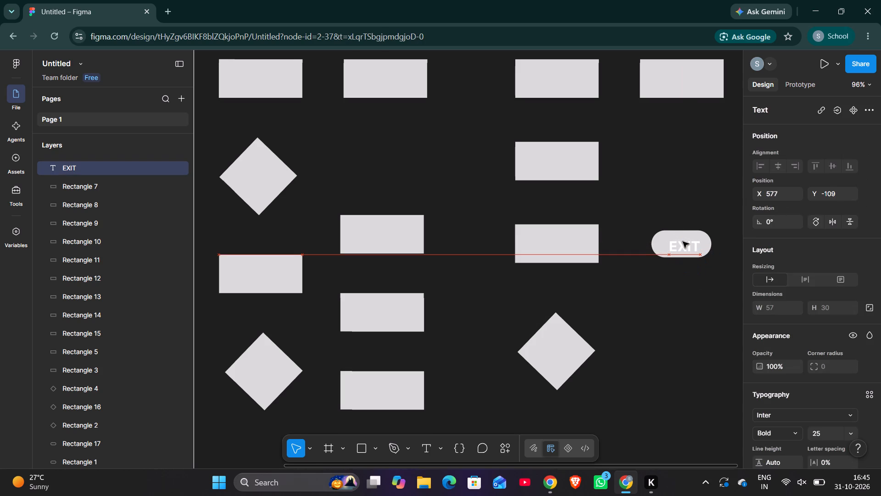
{"action": "left_click_drag", "start_coordinate": [683, 242], "coordinate": [682, 239]}
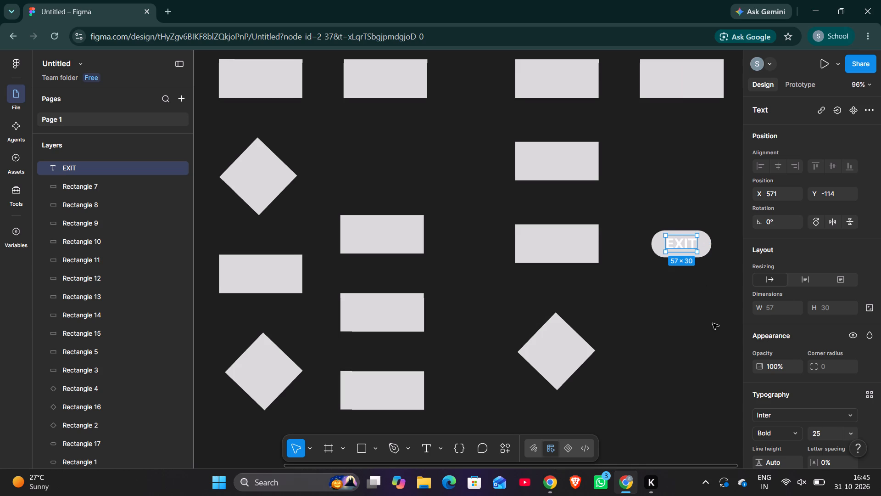
Add a text label reading START on the blank pill at the top of the flowchart's first column.
{"action": "left_click", "coordinate": [713, 323]}
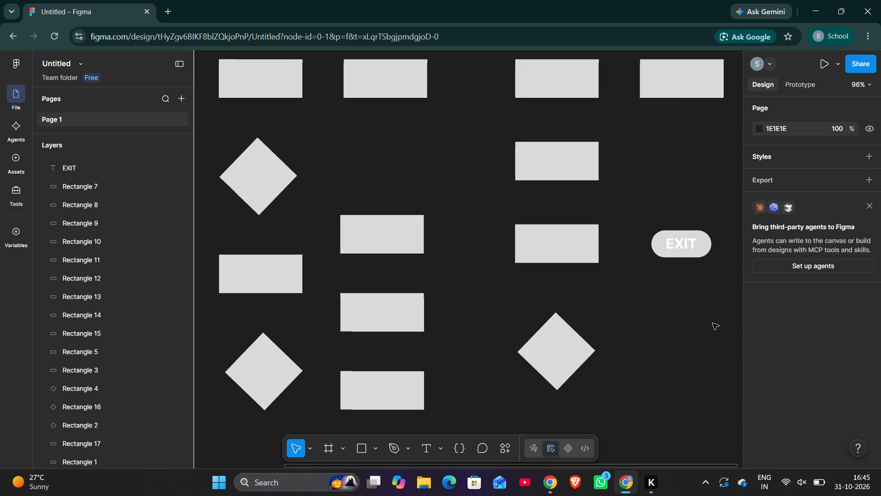
{"action": "scroll", "coordinate": [713, 323], "scroll_direction": "right", "scroll_amount": 3}
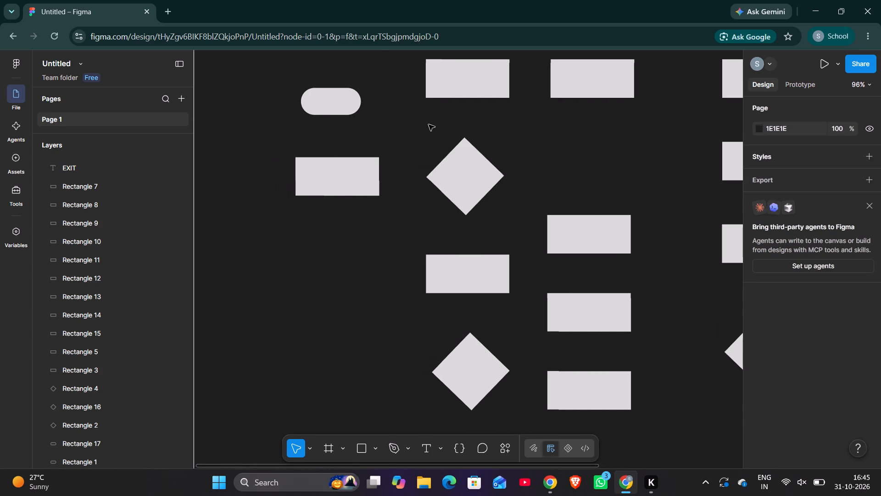
{"action": "left_click", "coordinate": [429, 451]}
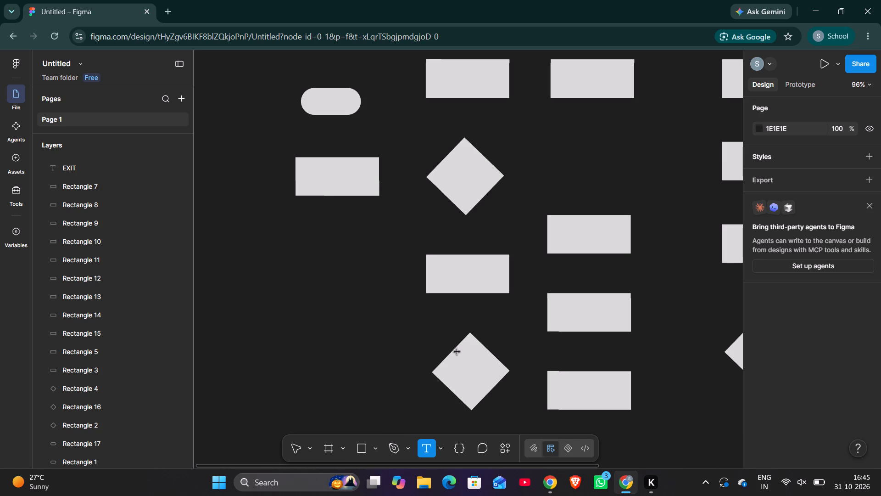
{"action": "left_click", "coordinate": [324, 99]}
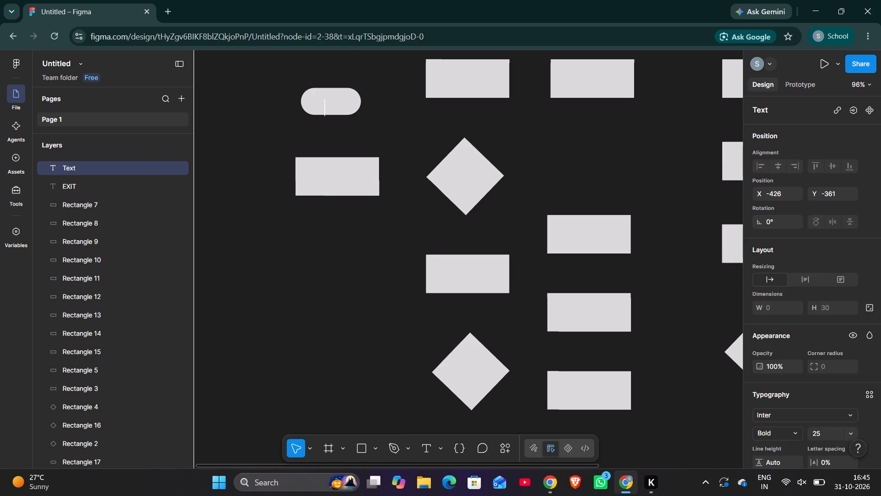
{"action": "type", "text": "START"}
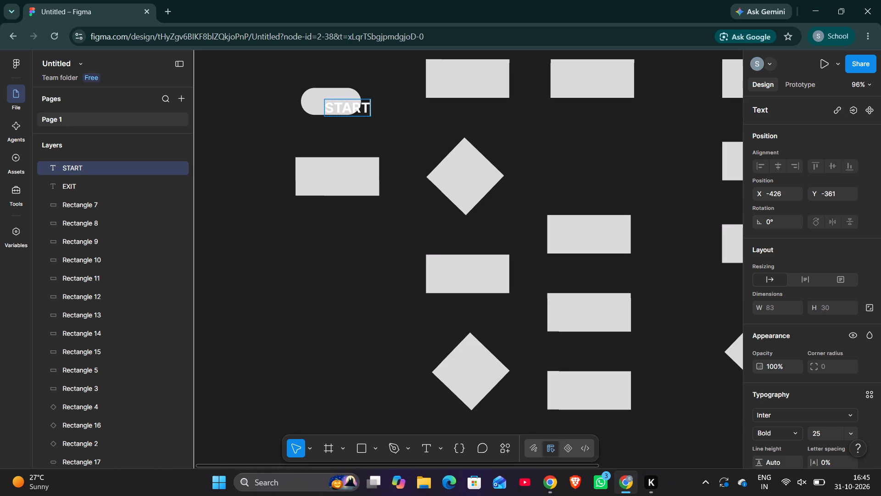
{"action": "key", "text": "Left"}
{"action": "key", "text": "Left"}
{"action": "key", "text": "Left"}
{"action": "triple_click", "coordinate": [448, 154]}
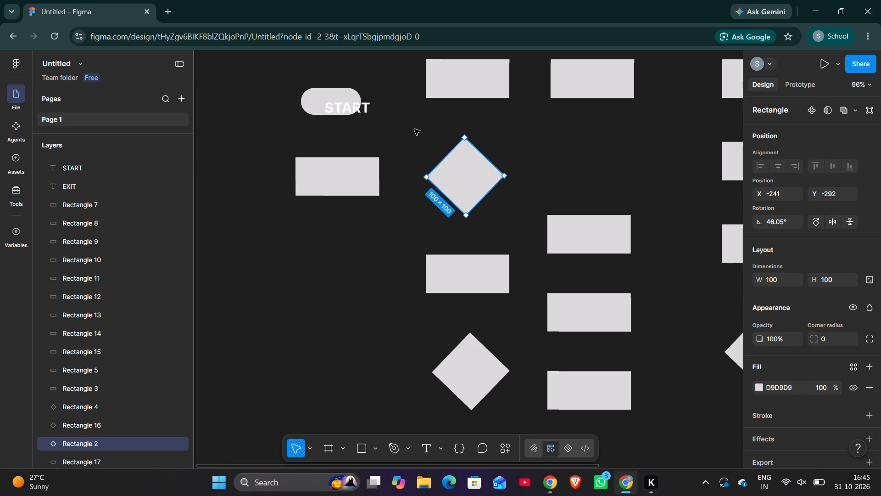
Move the START label so it sits centred inside its pill, at about X -456, Y -373.
{"action": "left_click", "coordinate": [346, 104]}
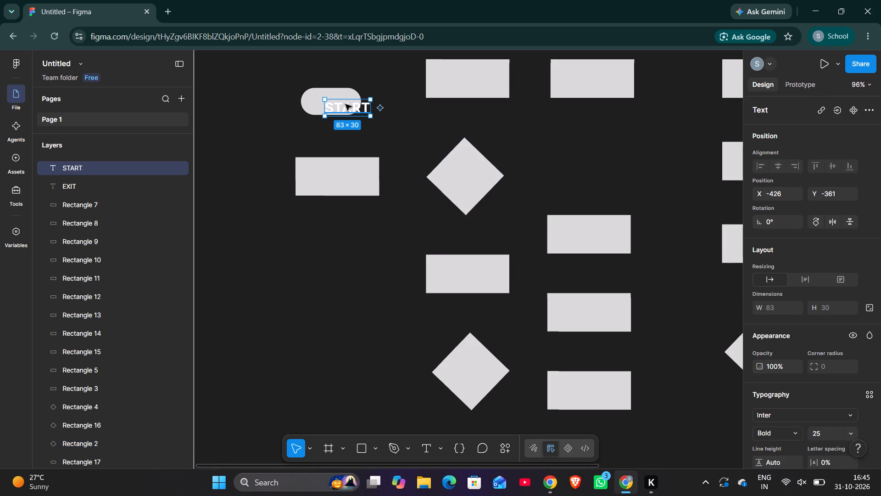
{"action": "key", "text": "Left"}
{"action": "key", "text": "Left"}
{"action": "key", "text": "Left"}
{"action": "key", "text": "Left"}
{"action": "key", "text": "Left"}
{"action": "key", "text": "Left"}
{"action": "key", "text": "Left"}
{"action": "key", "text": "Left"}
{"action": "key", "text": "Left"}
{"action": "key", "text": "Left"}
{"action": "key", "text": "Left"}
{"action": "key", "text": "Left"}
{"action": "key", "text": "Left"}
{"action": "key", "text": "Left"}
{"action": "key", "text": "Left"}
{"action": "key", "text": "Left"}
{"action": "key", "text": "Left"}
{"action": "key", "text": "Left"}
{"action": "key", "text": "Left"}
{"action": "key", "text": "Left"}
{"action": "key", "text": "Left"}
{"action": "key", "text": "Left"}
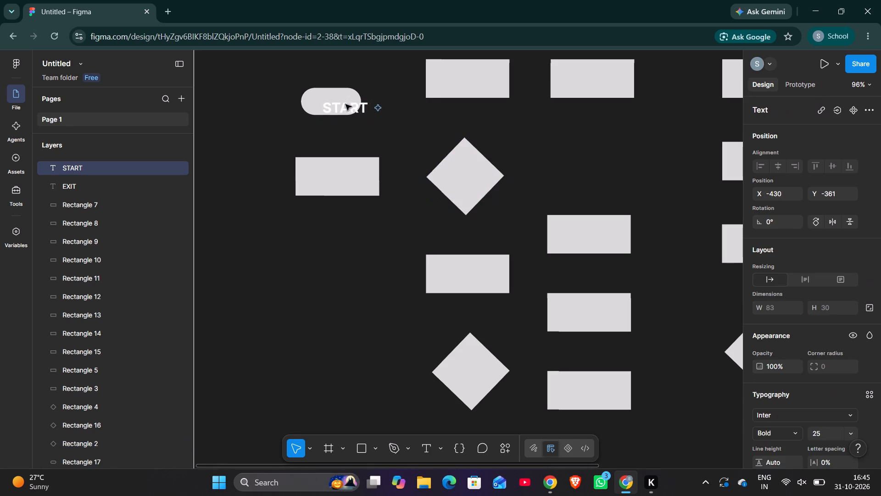
{"action": "key", "text": "Left"}
{"action": "key", "text": "Left"}
{"action": "key", "text": "Left"}
{"action": "key", "text": "Left"}
{"action": "key", "text": "Left"}
{"action": "key", "text": "Left"}
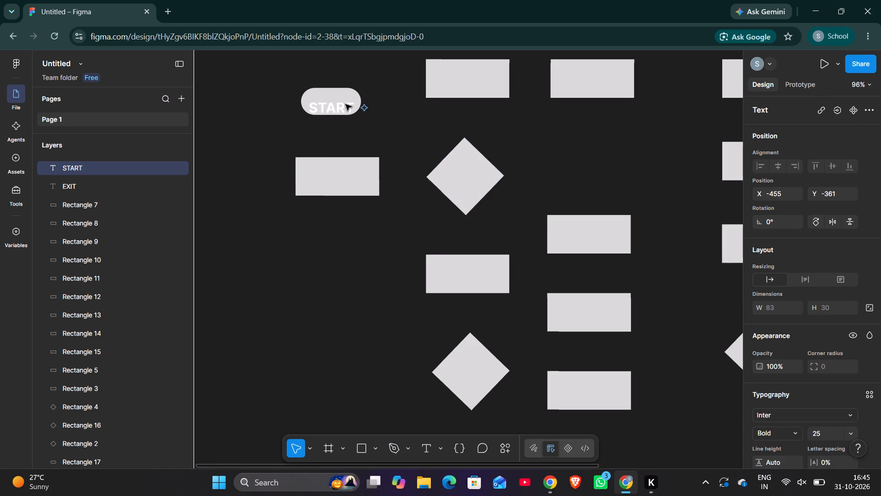
{"action": "key", "text": "Up"}
{"action": "key", "text": "Up"}
{"action": "key", "text": "Up"}
{"action": "key", "text": "Up"}
{"action": "key", "text": "Up"}
{"action": "key", "text": "Up"}
{"action": "key", "text": "Up"}
{"action": "key", "text": "Up"}
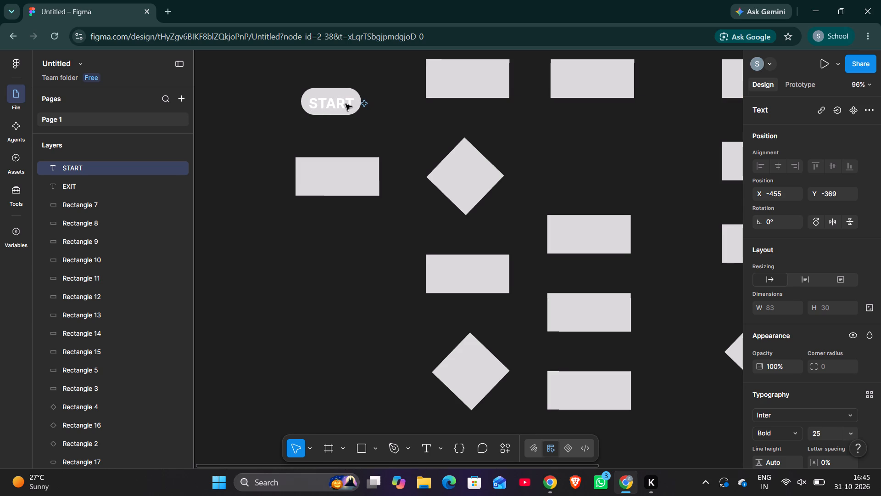
{"action": "key", "text": "Up"}
{"action": "key", "text": "Up"}
{"action": "key", "text": "Up"}
{"action": "key", "text": "Up"}
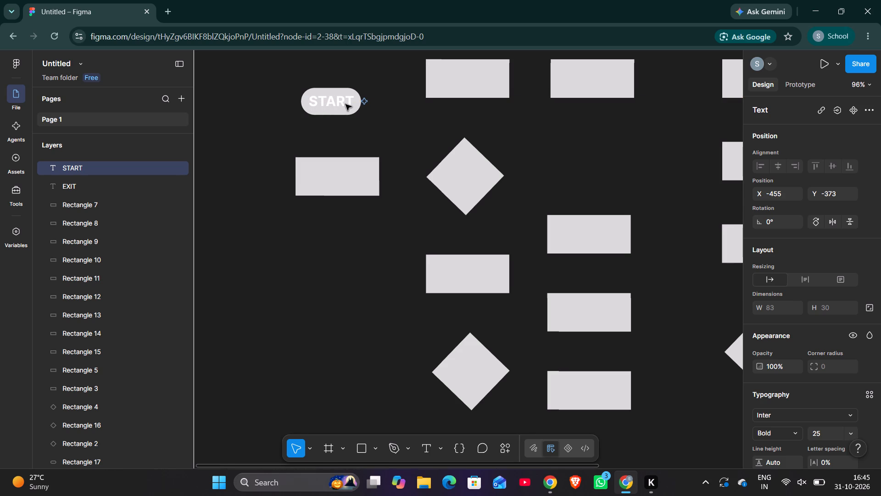
{"action": "key", "text": "Right"}
{"action": "key", "text": "Right"}
{"action": "key", "text": "Right"}
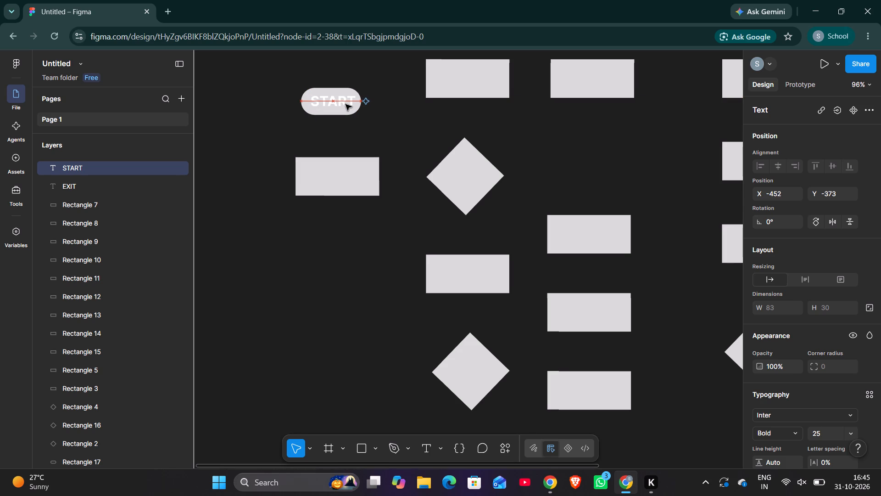
{"action": "key", "text": "Right"}
{"action": "key", "text": "Left"}
{"action": "key", "text": "Left"}
{"action": "key", "text": "Left"}
{"action": "key", "text": "Left"}
{"action": "key", "text": "Left"}
{"action": "key", "text": "Left"}
{"action": "key", "text": "Left"}
{"action": "key", "text": "Left"}
{"action": "key", "text": "Left"}
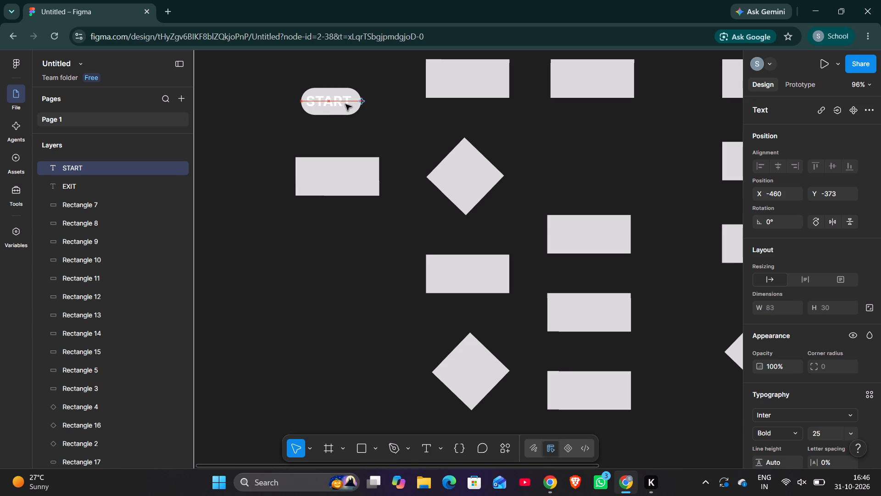
{"action": "key", "text": "Right"}
{"action": "key", "text": "Right"}
{"action": "key", "text": "Right"}
{"action": "key", "text": "Right"}
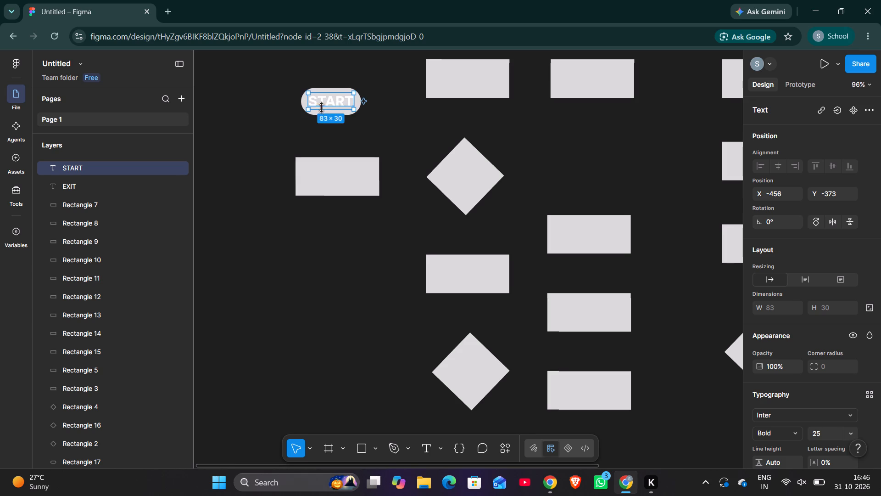
{"action": "left_click", "coordinate": [329, 100]}
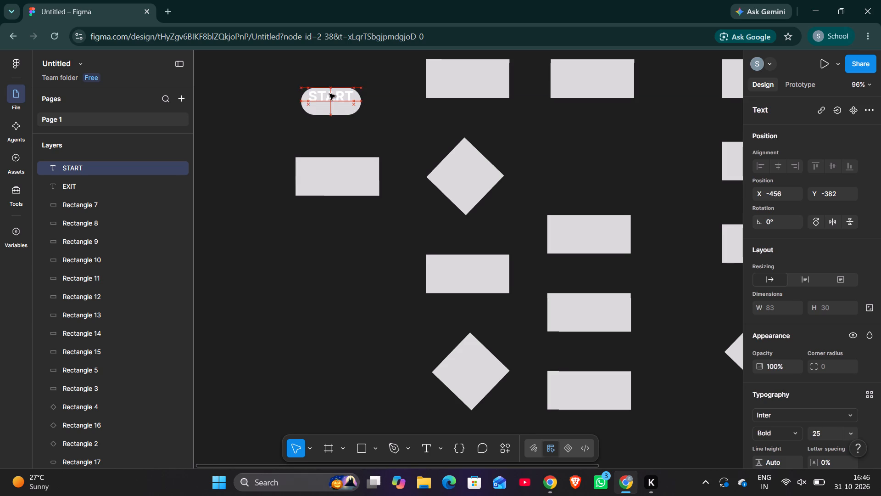
{"action": "left_click", "coordinate": [384, 154]}
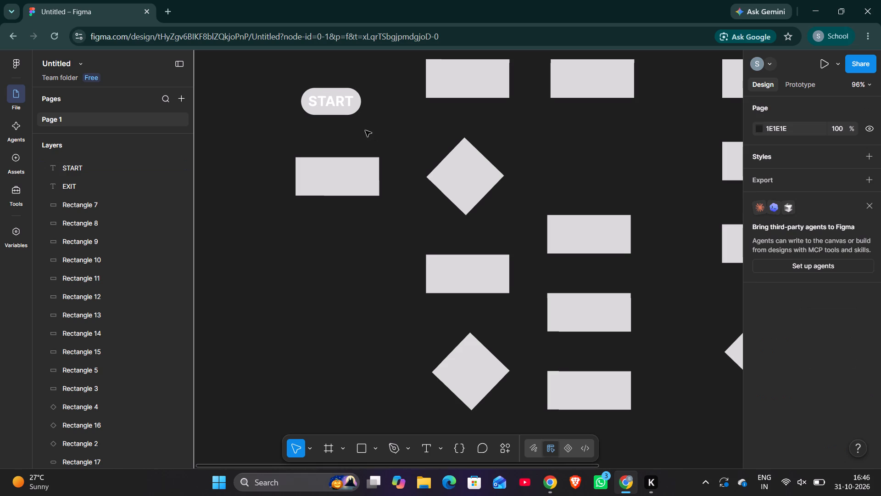
Change the START pill's fill to a muted green, 80B338.
{"action": "left_click", "coordinate": [318, 88]}
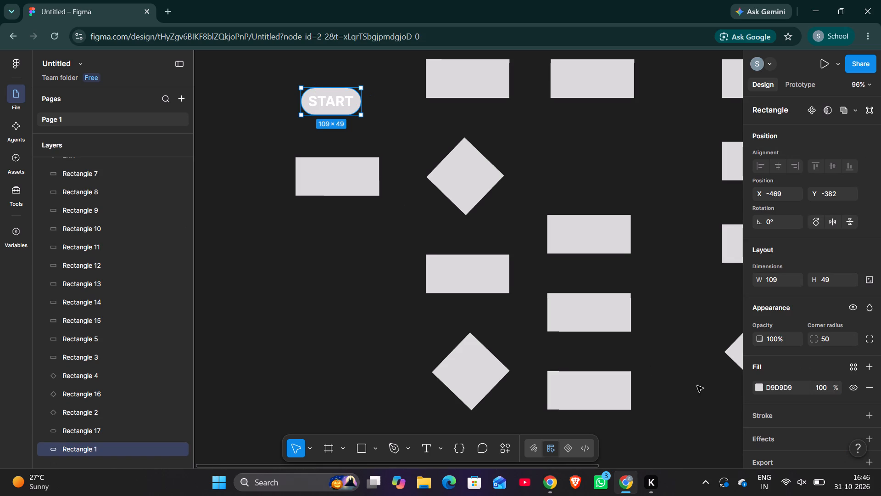
{"action": "left_click", "coordinate": [757, 383]}
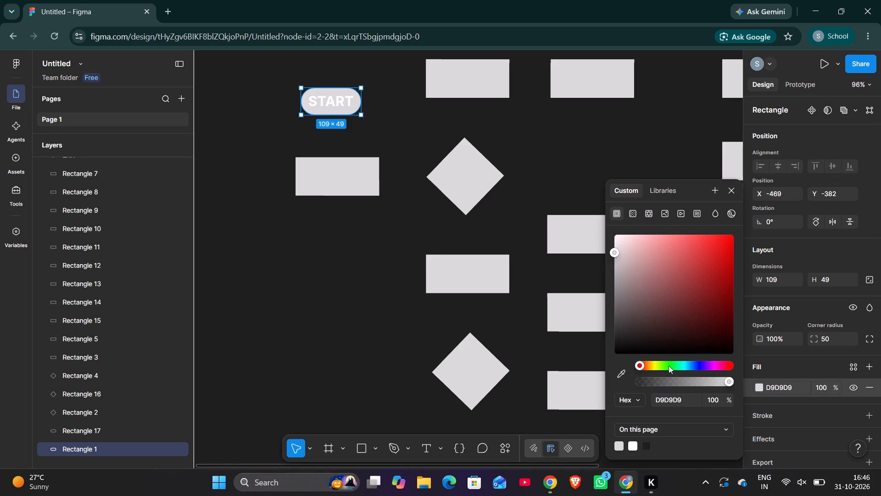
{"action": "left_click_drag", "start_coordinate": [640, 366], "coordinate": [663, 365]}
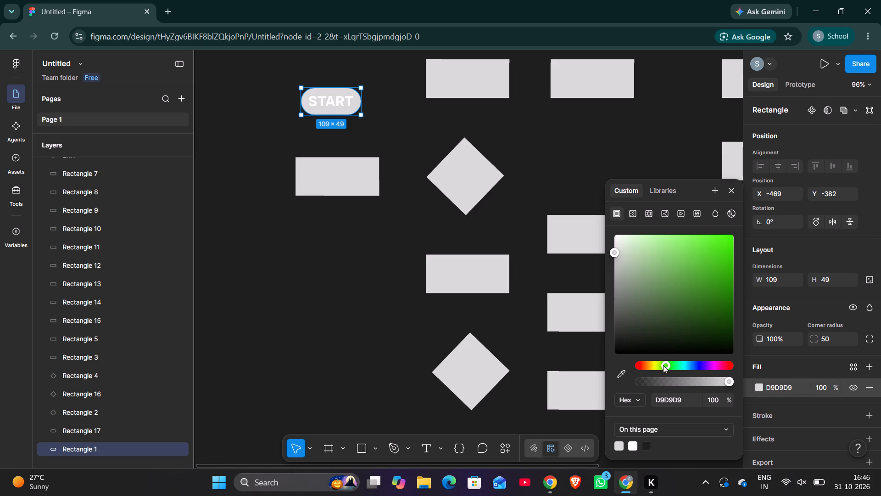
{"action": "left_click_drag", "start_coordinate": [663, 365], "coordinate": [661, 366]}
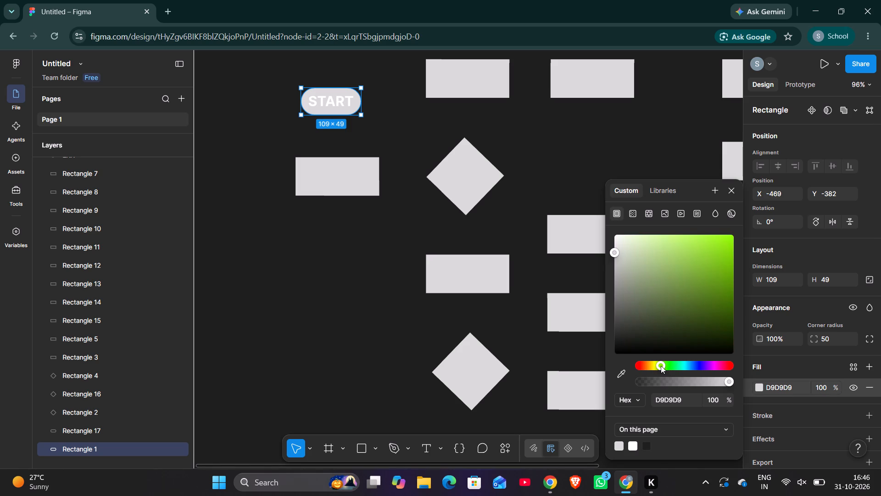
{"action": "left_click_drag", "start_coordinate": [615, 251], "coordinate": [742, 245]}
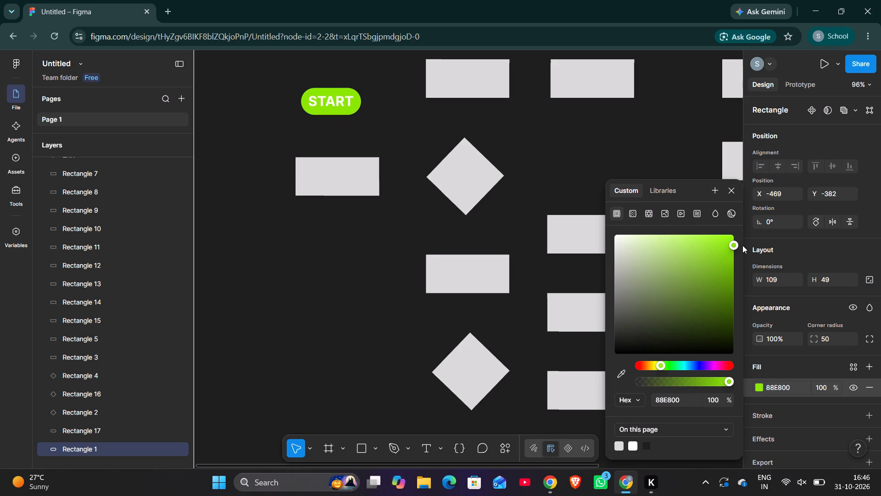
{"action": "left_click_drag", "start_coordinate": [742, 245], "coordinate": [745, 267]}
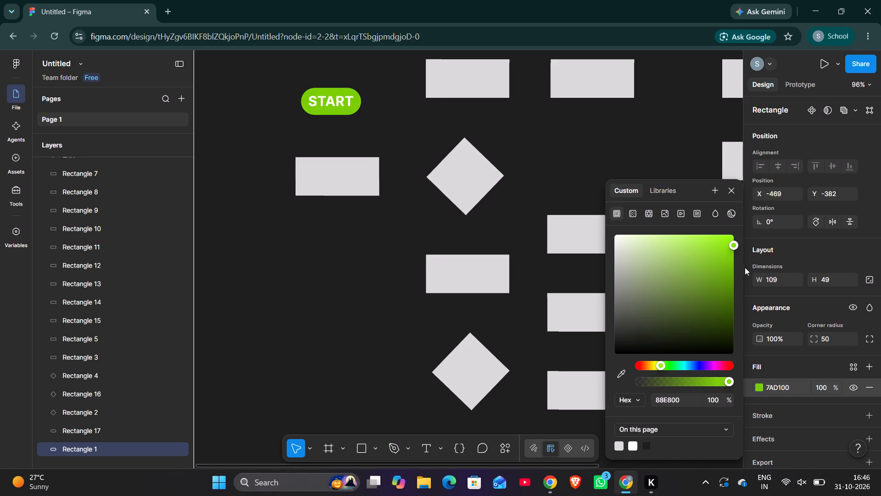
{"action": "left_click_drag", "start_coordinate": [745, 267], "coordinate": [727, 281]}
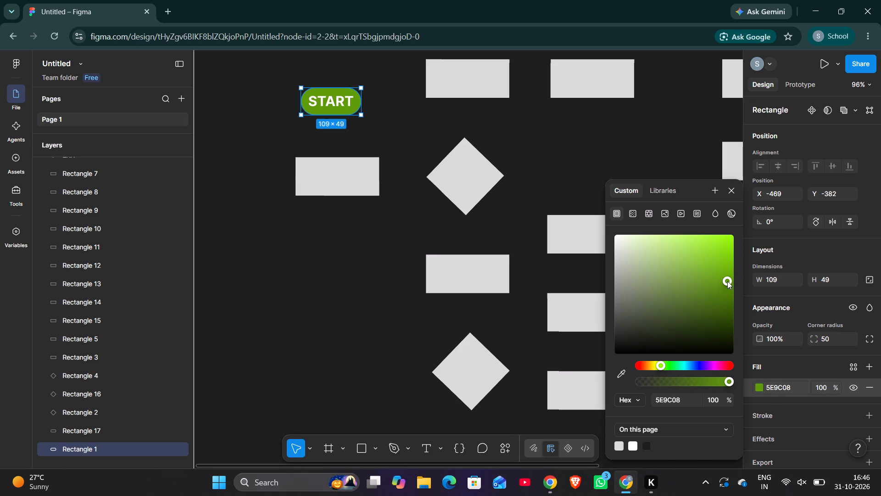
{"action": "left_click_drag", "start_coordinate": [727, 281], "coordinate": [730, 279]}
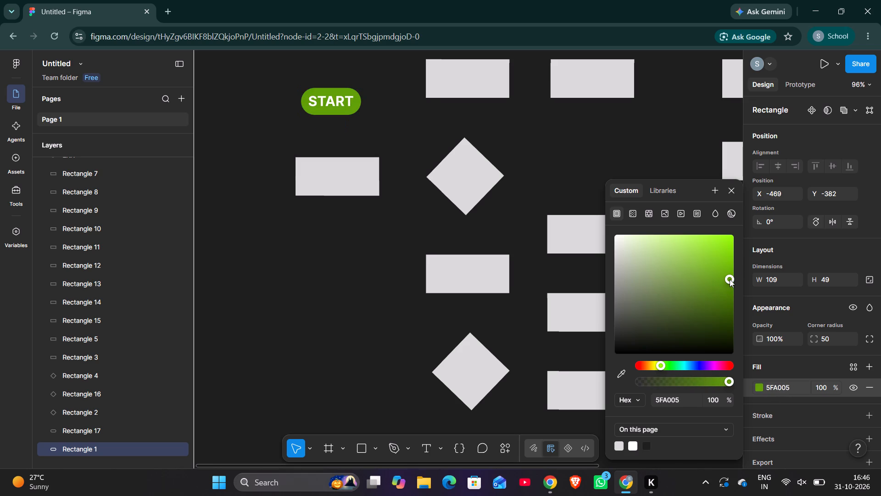
{"action": "left_click_drag", "start_coordinate": [730, 279], "coordinate": [686, 269]}
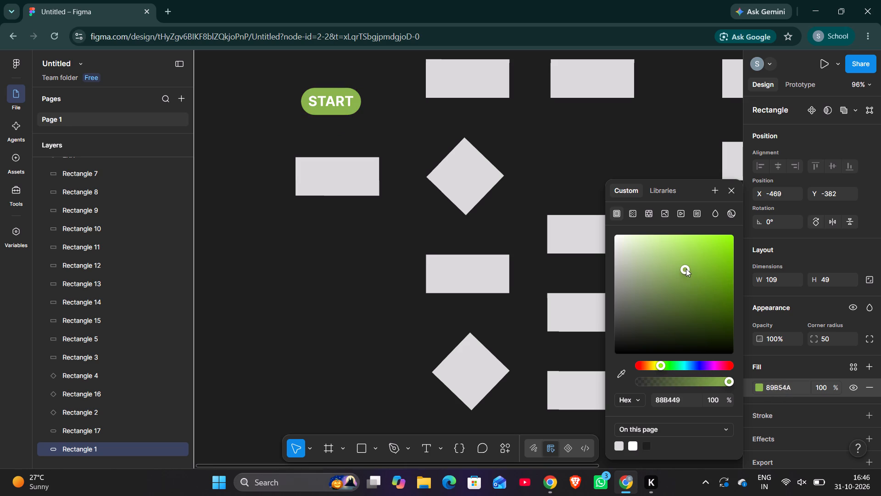
{"action": "left_click_drag", "start_coordinate": [686, 269], "coordinate": [690, 265]}
{"action": "left_click_drag", "start_coordinate": [690, 265], "coordinate": [686, 272]}
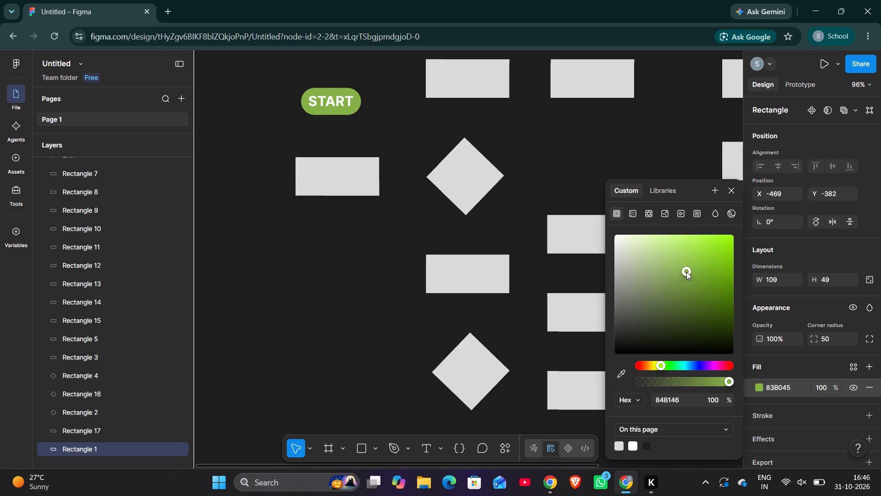
{"action": "left_click_drag", "start_coordinate": [686, 272], "coordinate": [671, 265]}
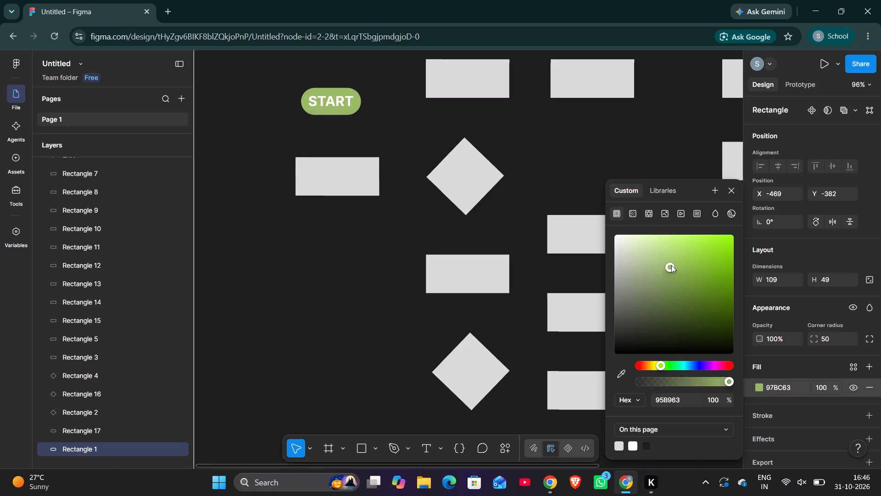
{"action": "left_click_drag", "start_coordinate": [671, 265], "coordinate": [686, 249]}
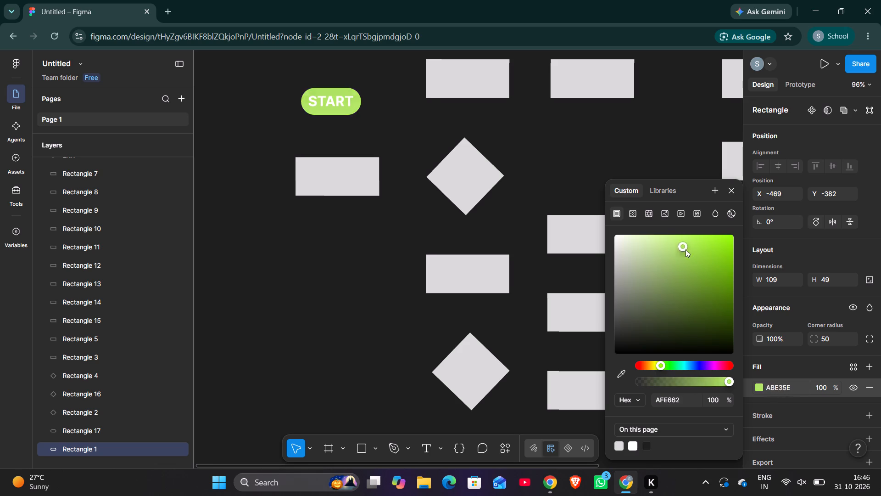
{"action": "left_click_drag", "start_coordinate": [686, 249], "coordinate": [696, 267]}
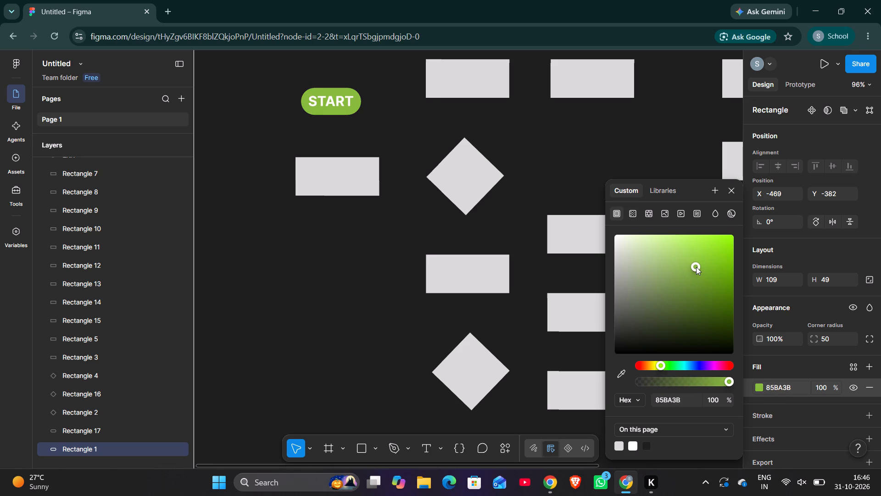
{"action": "left_click_drag", "start_coordinate": [696, 267], "coordinate": [696, 270]}
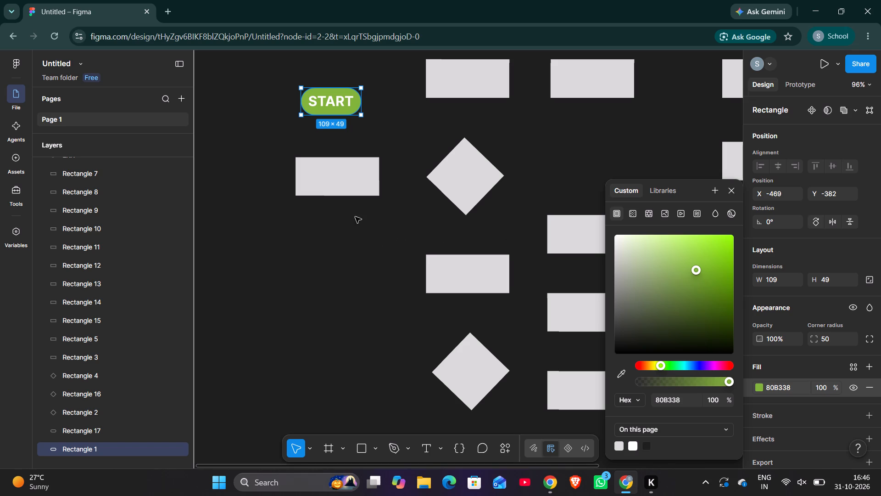
{"action": "left_click", "coordinate": [525, 244]}
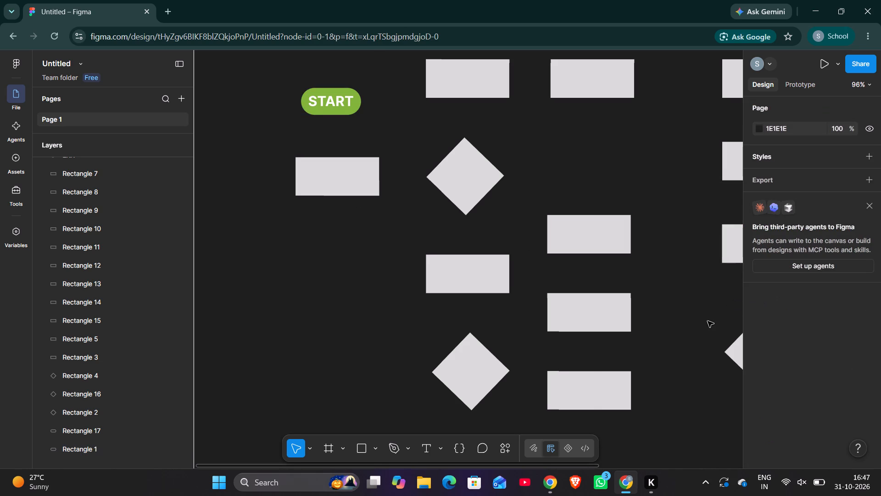
Return to the EXIT pill in the flowchart's last column.
{"action": "scroll", "coordinate": [680, 321], "scroll_direction": "up", "scroll_amount": 1}
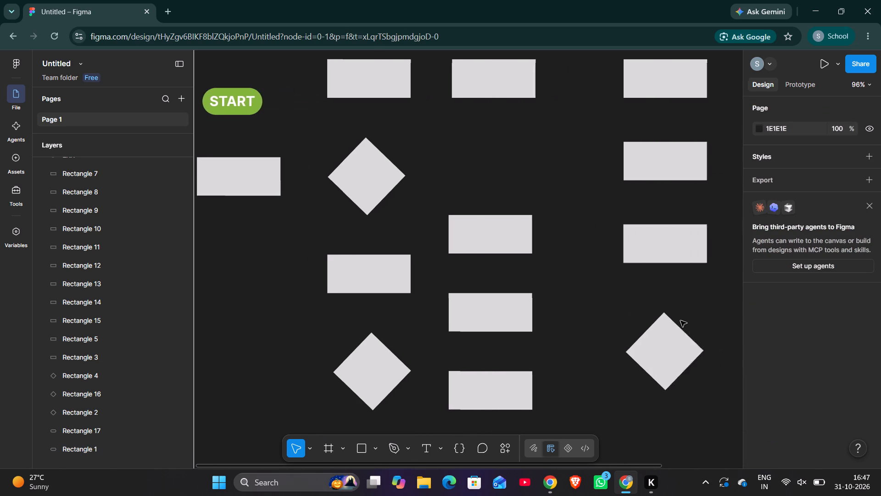
{"action": "scroll", "coordinate": [680, 321], "scroll_direction": "up", "scroll_amount": 1}
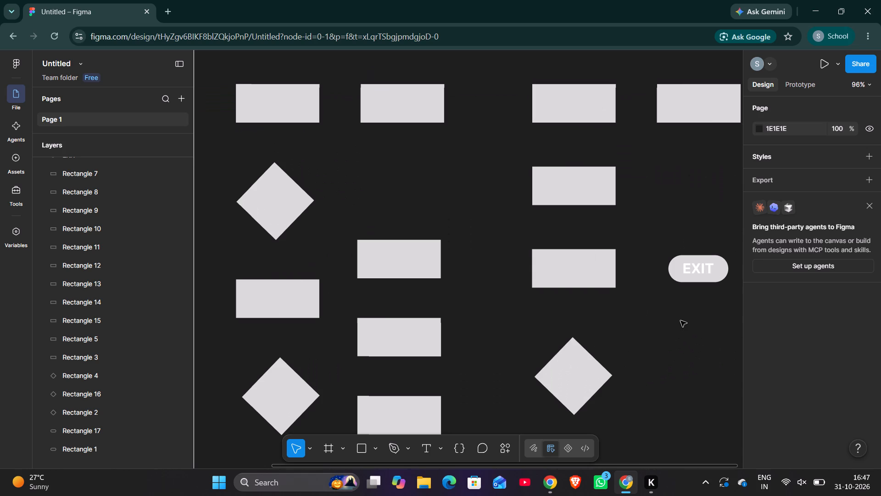
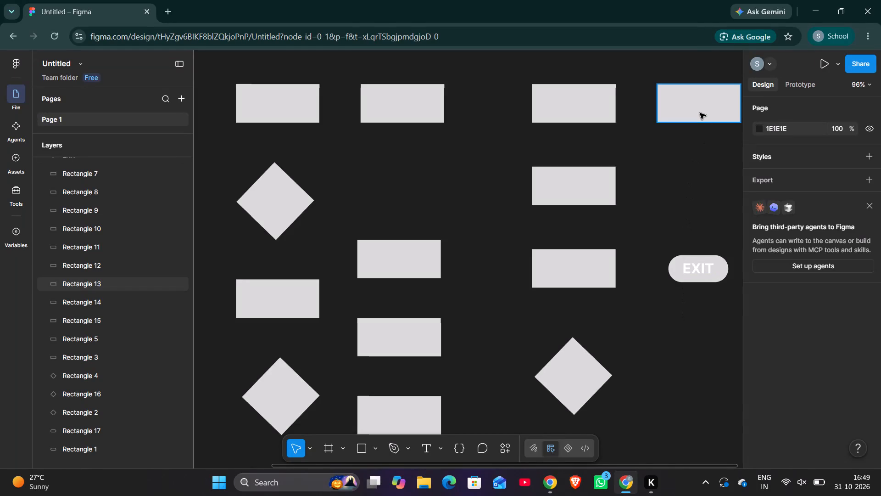
Copy the START pill's green fill value, 80B338, and apply it to the top rectangle in the flowchart's last column.
{"action": "left_click", "coordinate": [699, 113]}
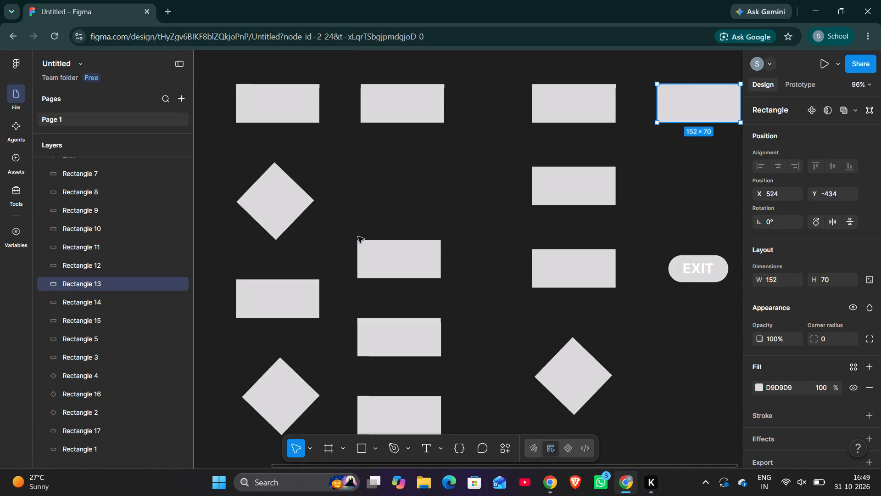
{"action": "scroll", "coordinate": [366, 221], "scroll_direction": "right", "scroll_amount": 2}
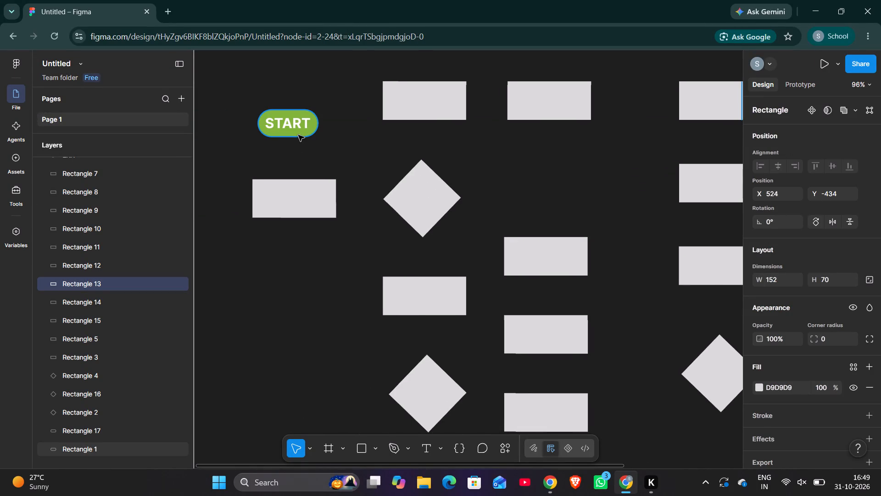
{"action": "left_click", "coordinate": [298, 135]}
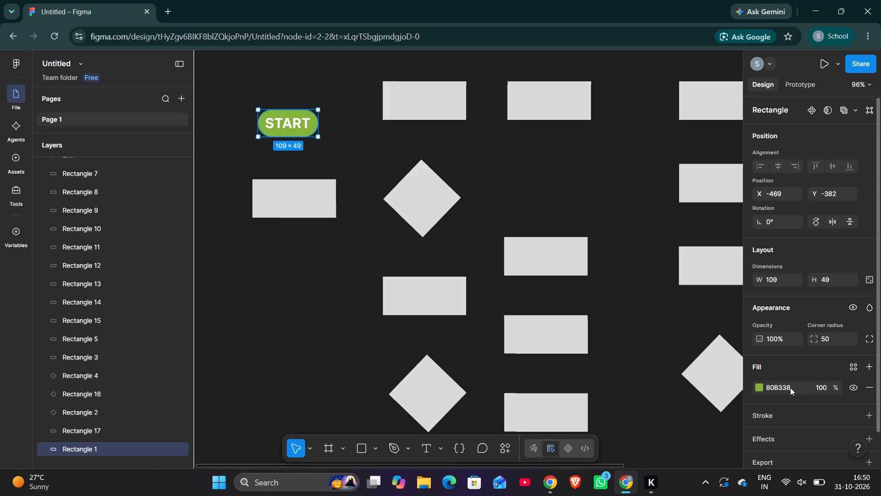
{"action": "left_click_drag", "start_coordinate": [792, 387], "coordinate": [767, 388]}
{"action": "key", "text": "ctrl+c"}
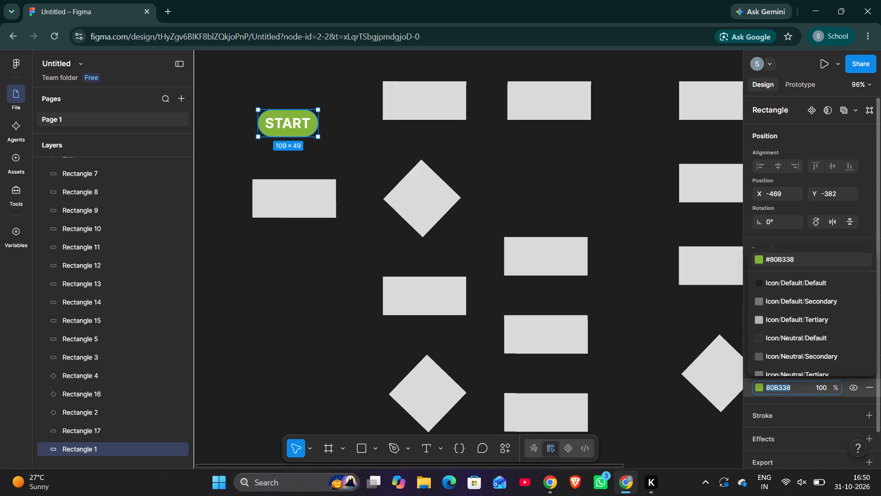
{"action": "scroll", "coordinate": [654, 324], "scroll_direction": "left", "scroll_amount": 4}
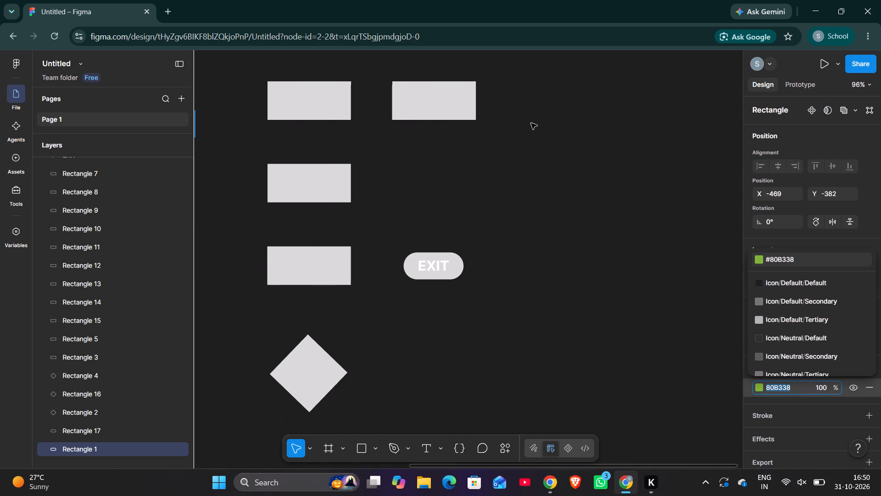
{"action": "left_click", "coordinate": [442, 96]}
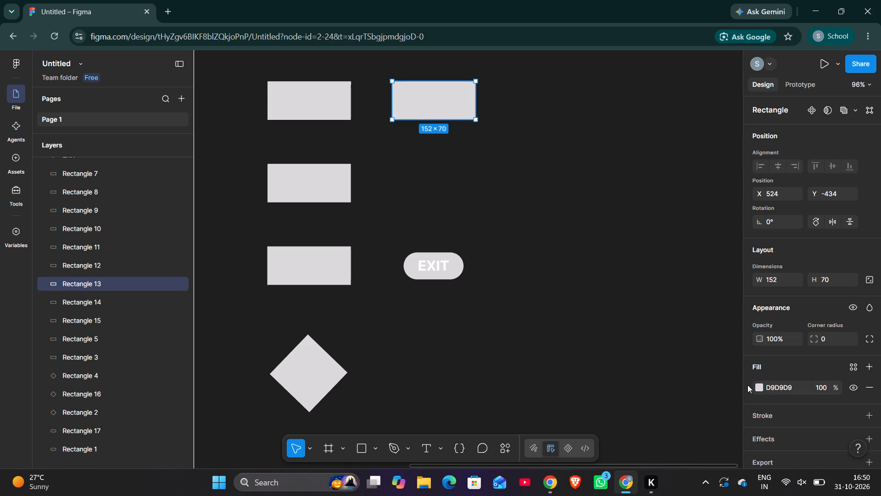
{"action": "double_click", "coordinate": [782, 384]}
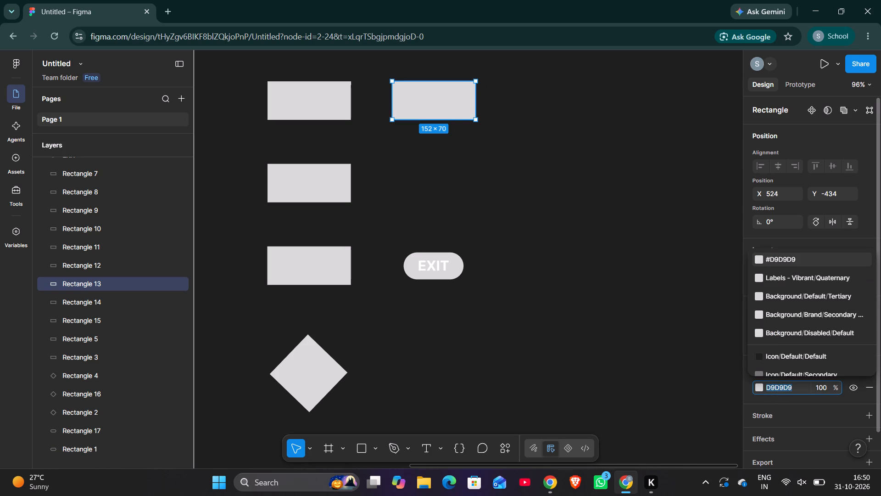
{"action": "key", "text": "ctrl+v"}
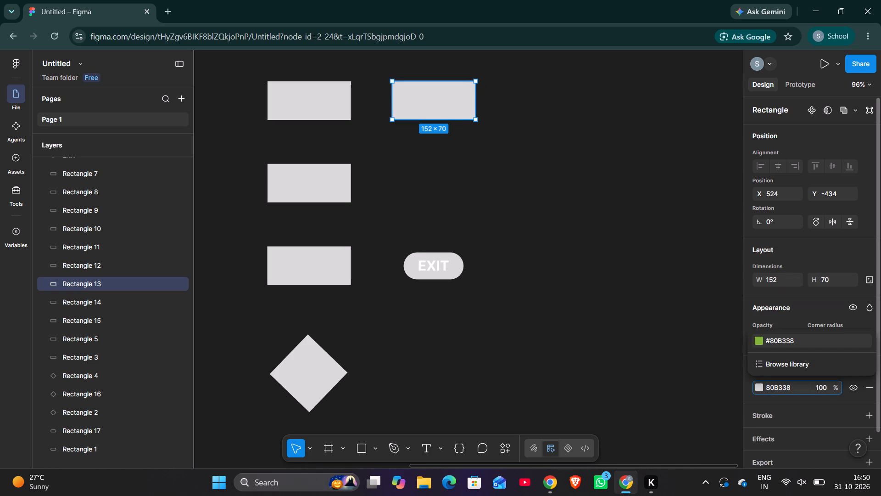
{"action": "key", "text": "Return"}
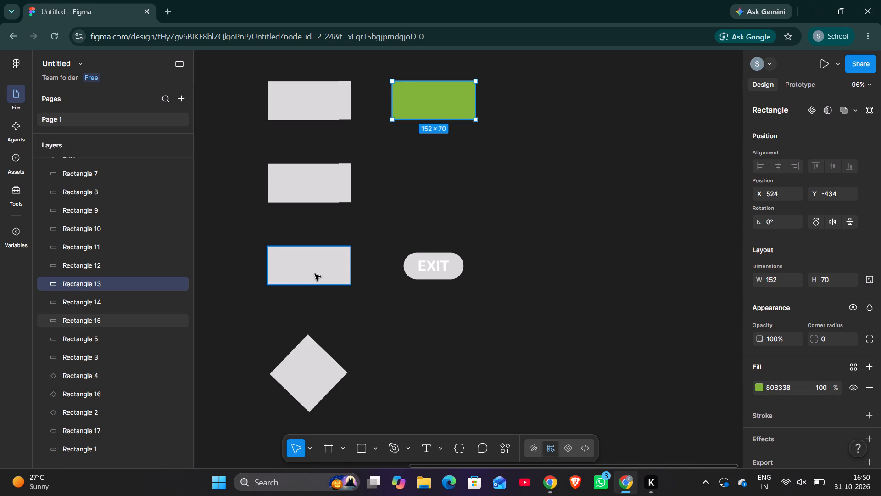
Apply the same 80B338 green fill to the rectangle directly above the diamond, beside the EXIT pill.
{"action": "left_click", "coordinate": [315, 273]}
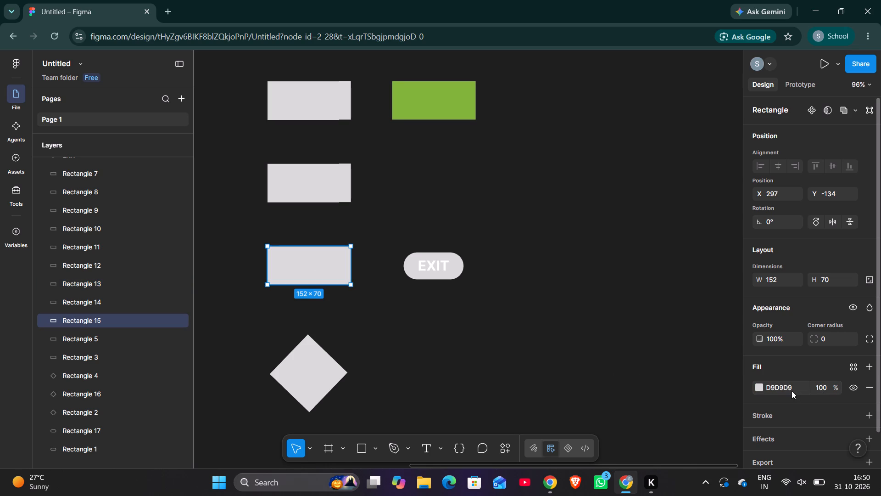
{"action": "left_click_drag", "start_coordinate": [792, 391], "coordinate": [743, 388]}
{"action": "key", "text": "ctrl+v"}
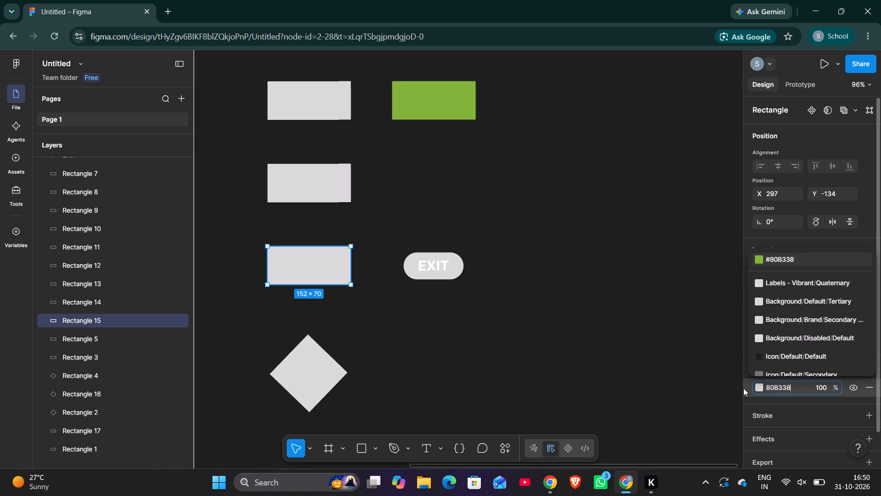
{"action": "key", "text": "Return"}
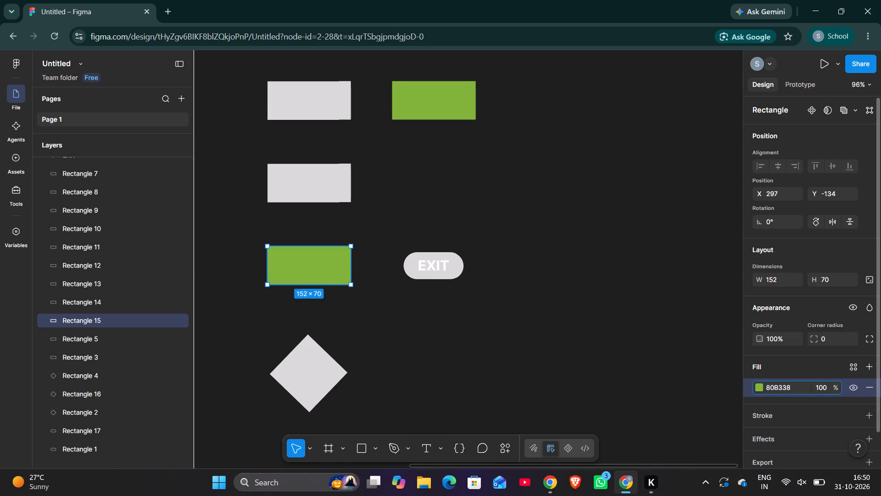
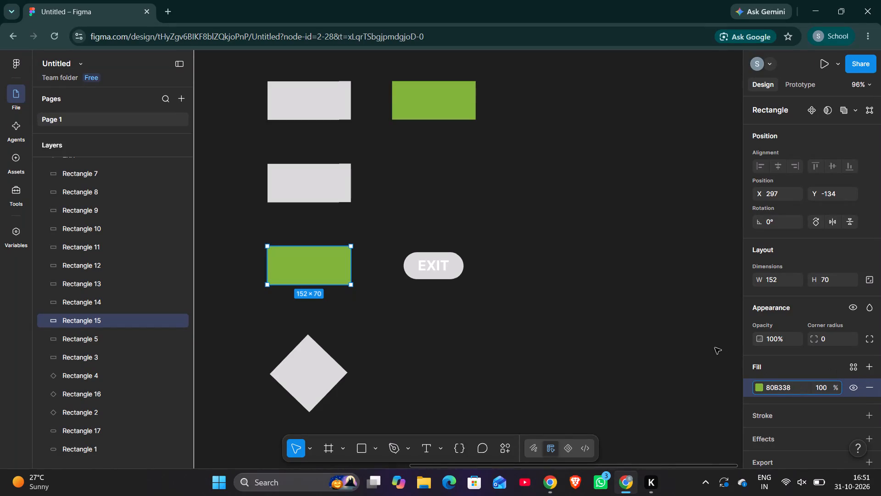
Add a two-line text label reading GOOGLE / AYTHENTICATION over the green rectangle at the top of the last column.
{"action": "left_click", "coordinate": [428, 446]}
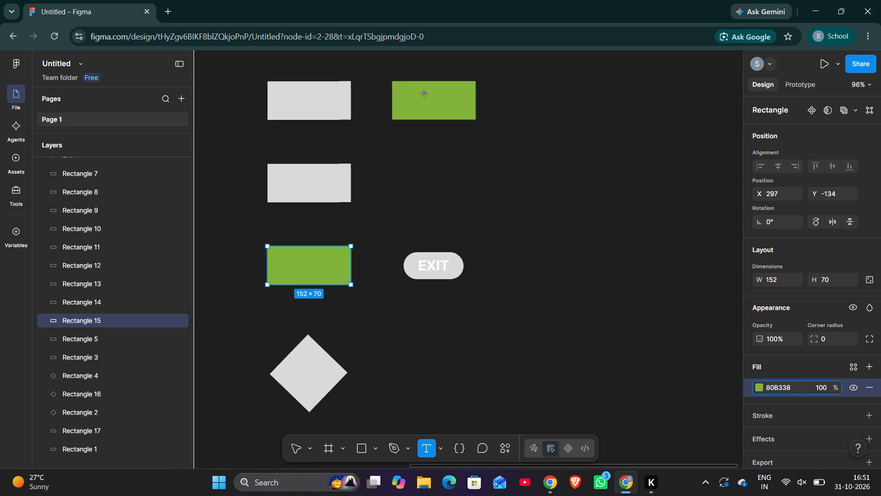
{"action": "left_click", "coordinate": [424, 93]}
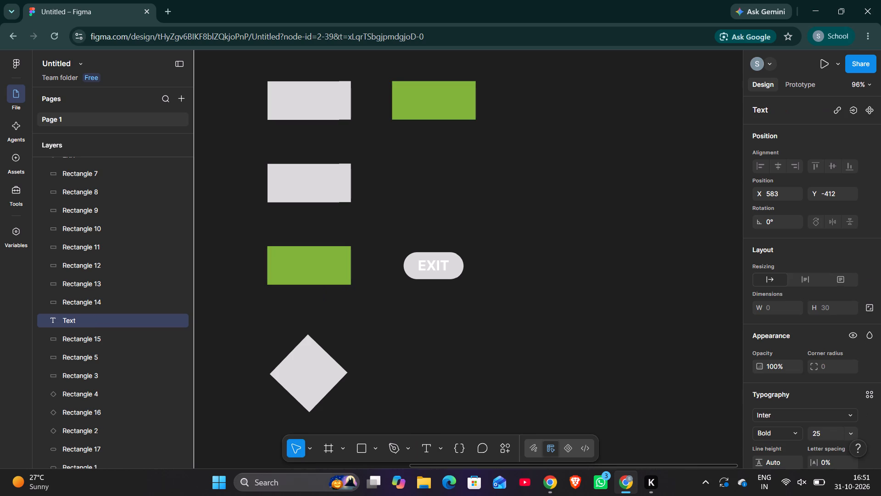
{"action": "type", "text": "GOOGLE"}
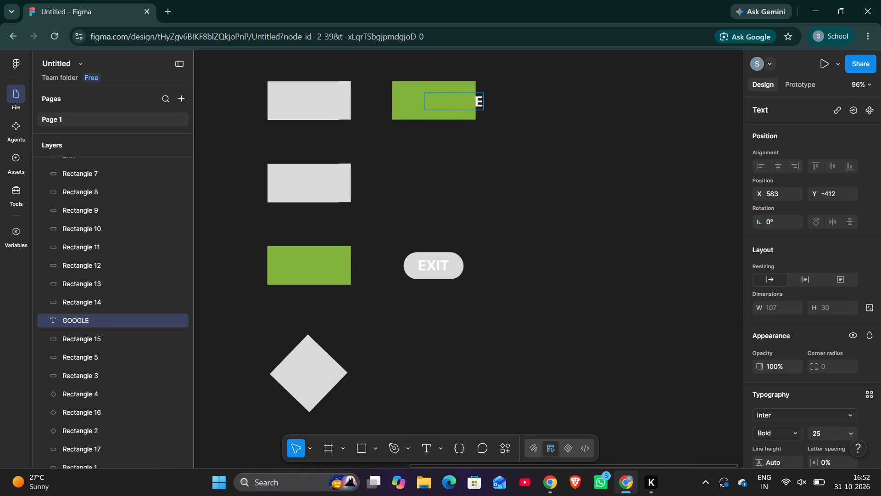
{"action": "key", "text": "Return"}
{"action": "key", "text": "a"}
{"action": "type", "text": "YTHENTICATION"}
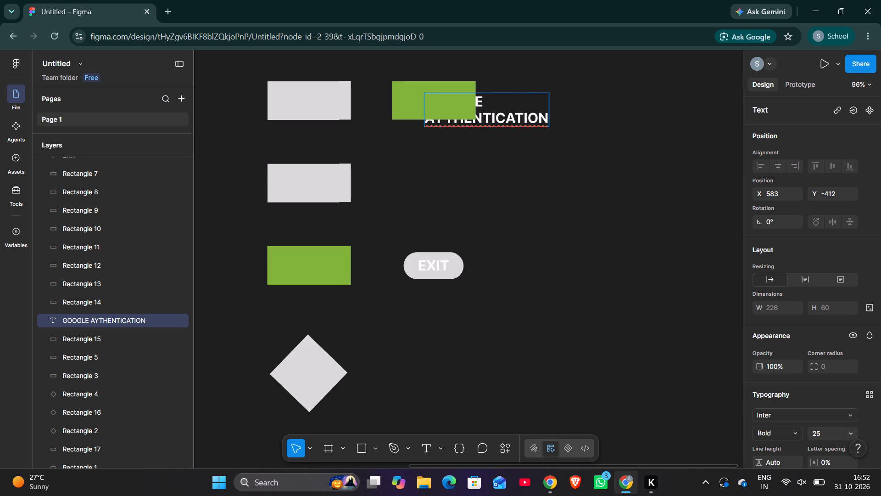
Resize the GOOGLE AYTHENTICATION text box to about 231 × 83 and move it off the green rectangle to about X 697, Y -319.
{"action": "left_click_drag", "start_coordinate": [429, 99], "coordinate": [540, 127]}
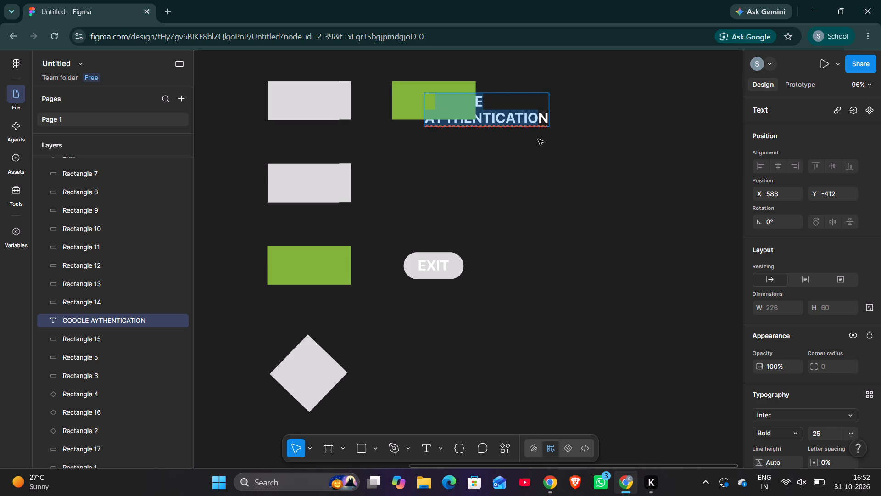
{"action": "left_click_drag", "start_coordinate": [538, 139], "coordinate": [426, 98]}
{"action": "left_click_drag", "start_coordinate": [426, 98], "coordinate": [435, 99]}
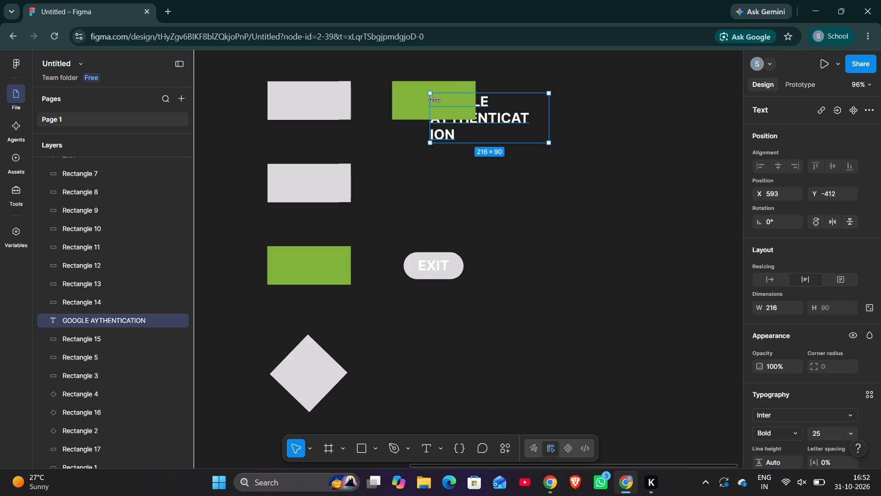
{"action": "left_click_drag", "start_coordinate": [435, 99], "coordinate": [438, 129]}
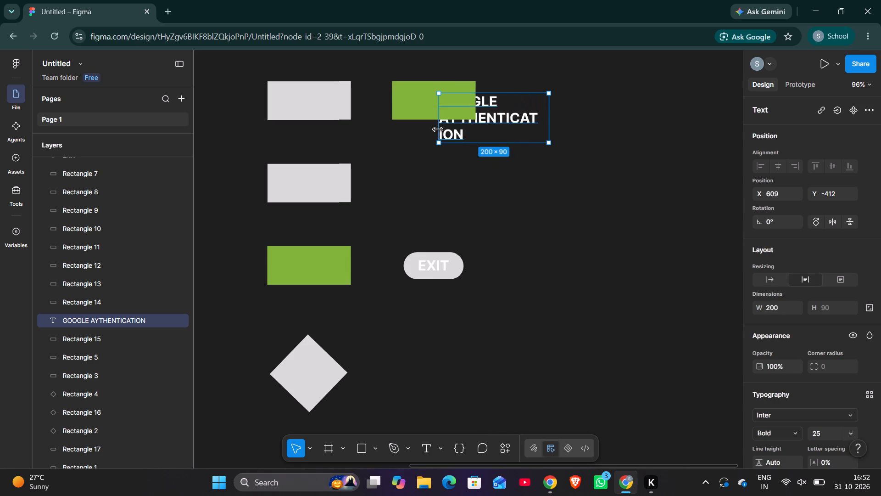
{"action": "left_click_drag", "start_coordinate": [438, 129], "coordinate": [448, 201]}
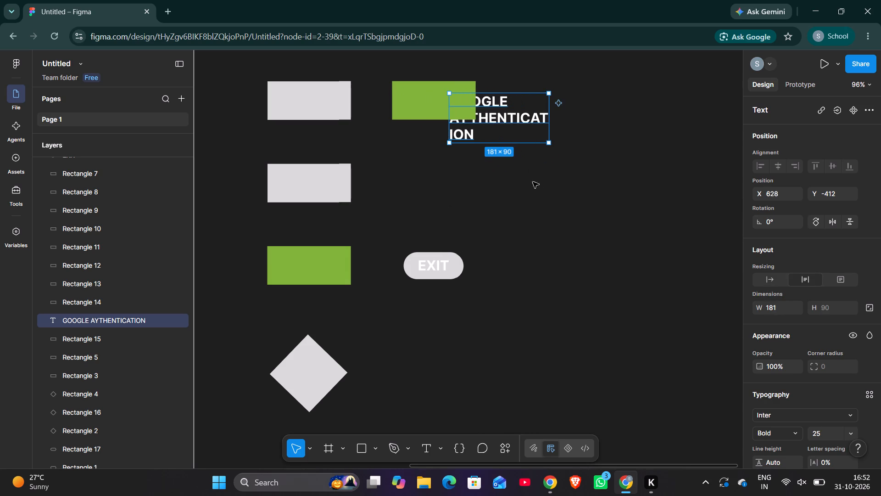
{"action": "left_click_drag", "start_coordinate": [549, 142], "coordinate": [578, 139]}
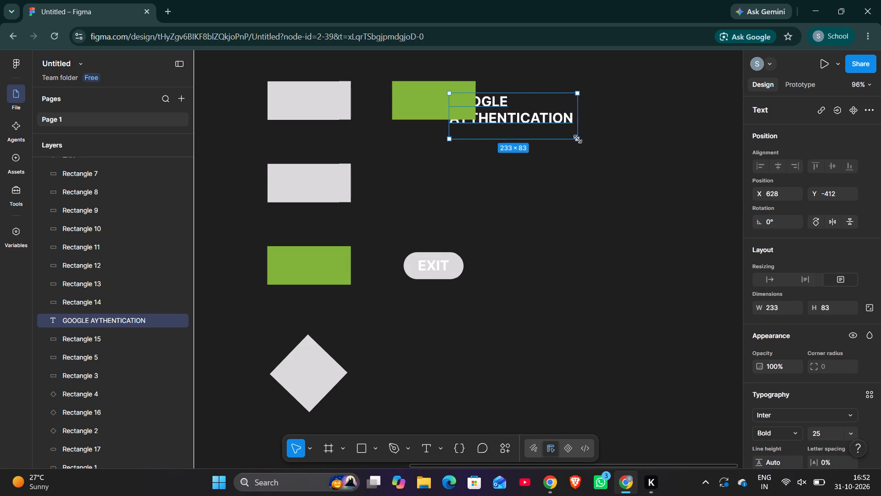
{"action": "left_click_drag", "start_coordinate": [578, 139], "coordinate": [576, 139]}
{"action": "left_click_drag", "start_coordinate": [546, 123], "coordinate": [563, 143]}
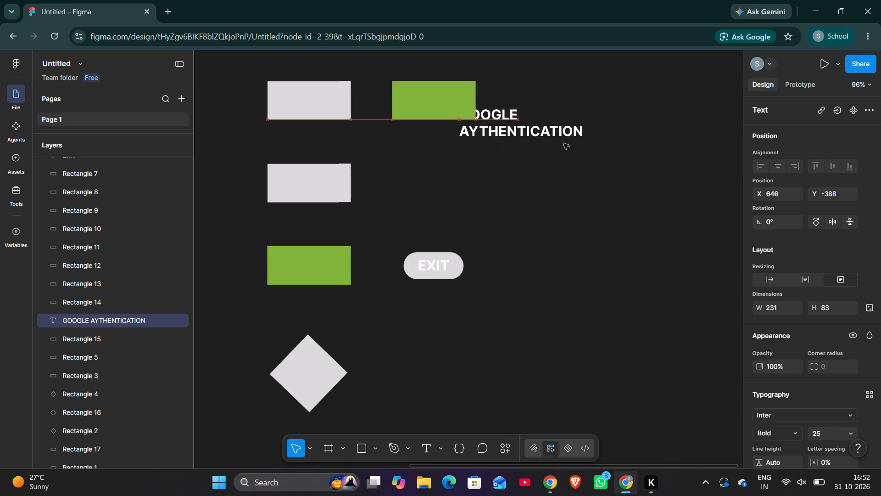
{"action": "left_click_drag", "start_coordinate": [563, 143], "coordinate": [584, 174]}
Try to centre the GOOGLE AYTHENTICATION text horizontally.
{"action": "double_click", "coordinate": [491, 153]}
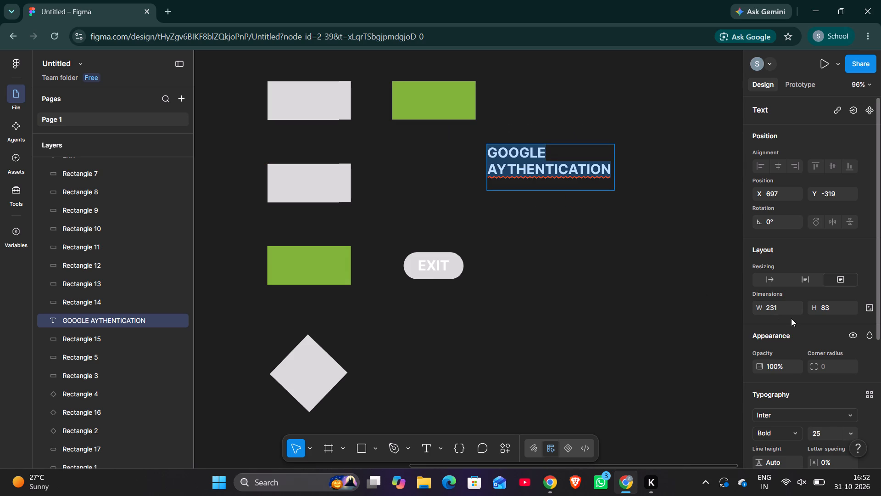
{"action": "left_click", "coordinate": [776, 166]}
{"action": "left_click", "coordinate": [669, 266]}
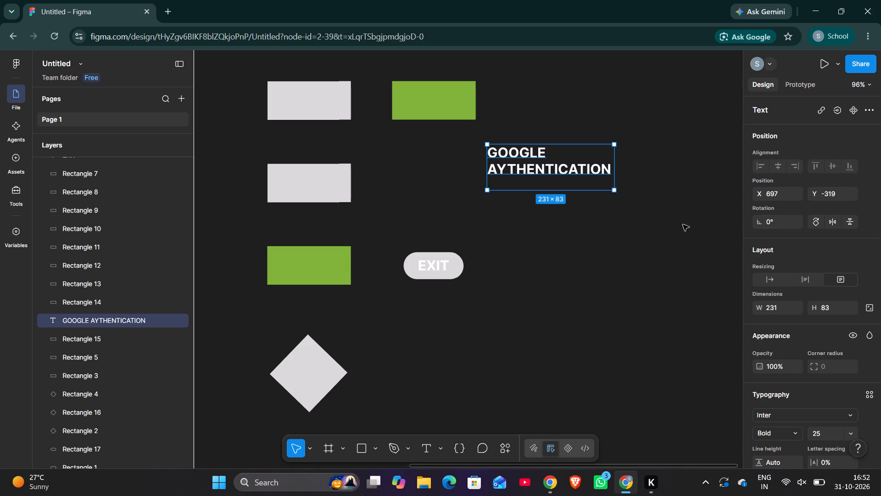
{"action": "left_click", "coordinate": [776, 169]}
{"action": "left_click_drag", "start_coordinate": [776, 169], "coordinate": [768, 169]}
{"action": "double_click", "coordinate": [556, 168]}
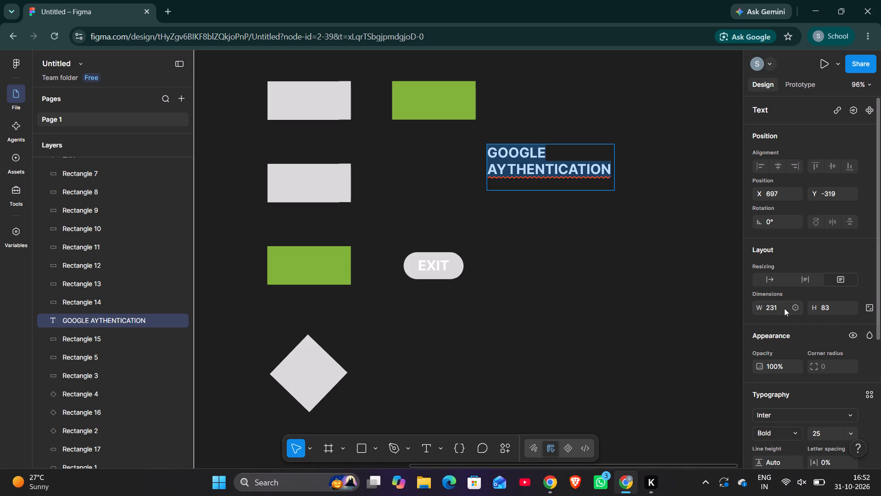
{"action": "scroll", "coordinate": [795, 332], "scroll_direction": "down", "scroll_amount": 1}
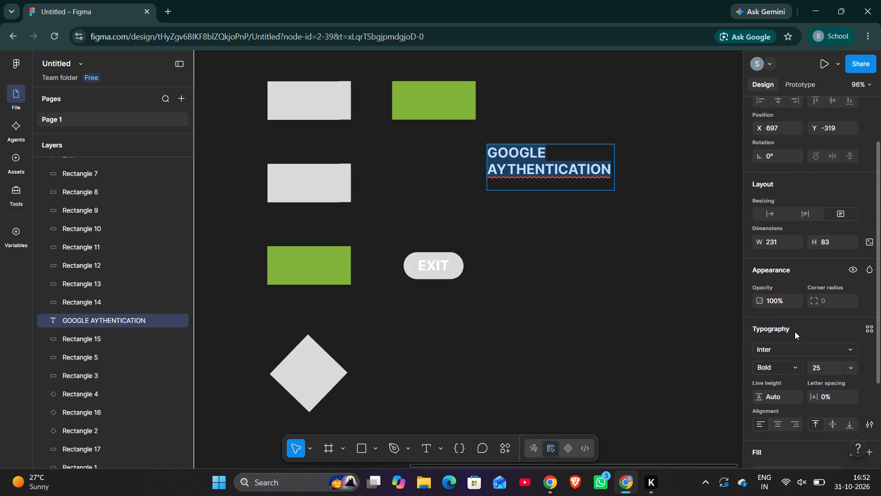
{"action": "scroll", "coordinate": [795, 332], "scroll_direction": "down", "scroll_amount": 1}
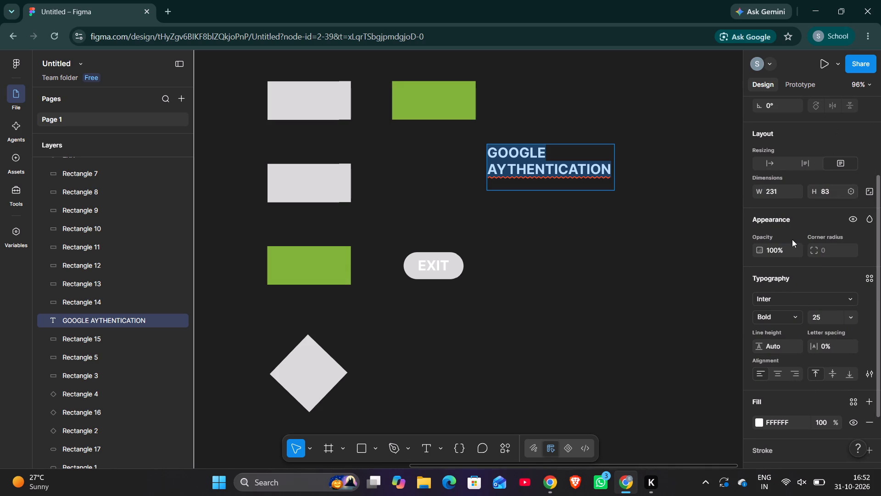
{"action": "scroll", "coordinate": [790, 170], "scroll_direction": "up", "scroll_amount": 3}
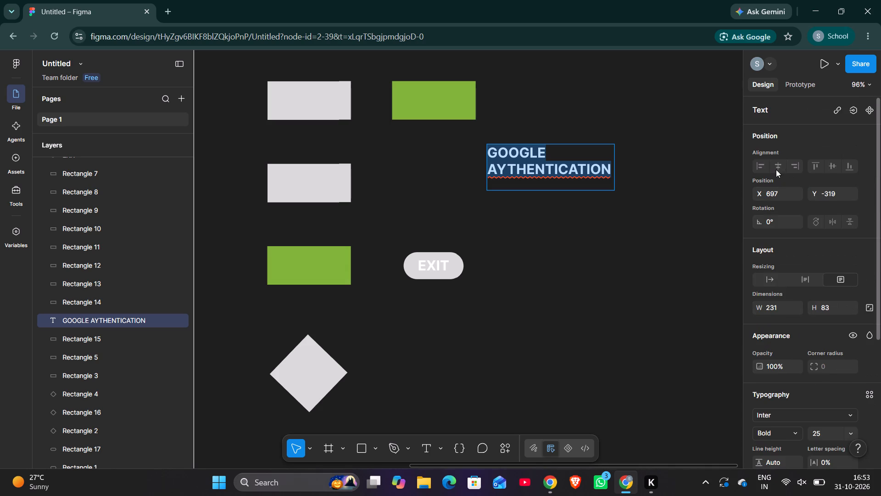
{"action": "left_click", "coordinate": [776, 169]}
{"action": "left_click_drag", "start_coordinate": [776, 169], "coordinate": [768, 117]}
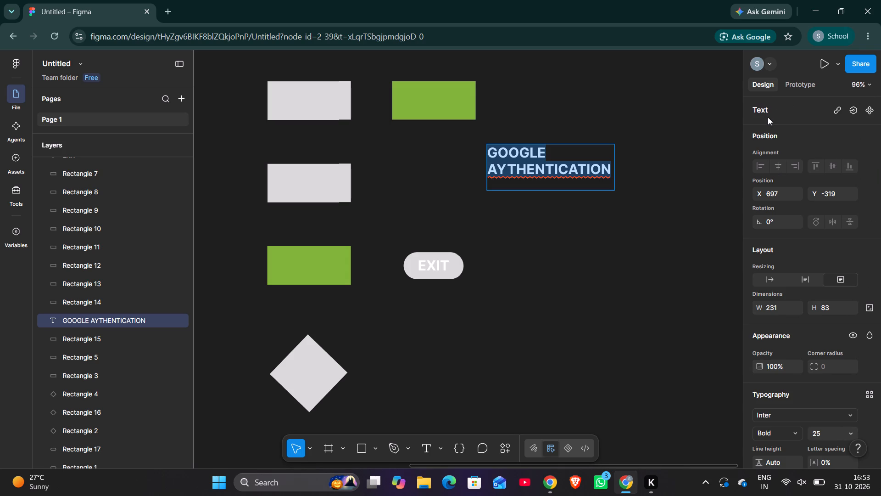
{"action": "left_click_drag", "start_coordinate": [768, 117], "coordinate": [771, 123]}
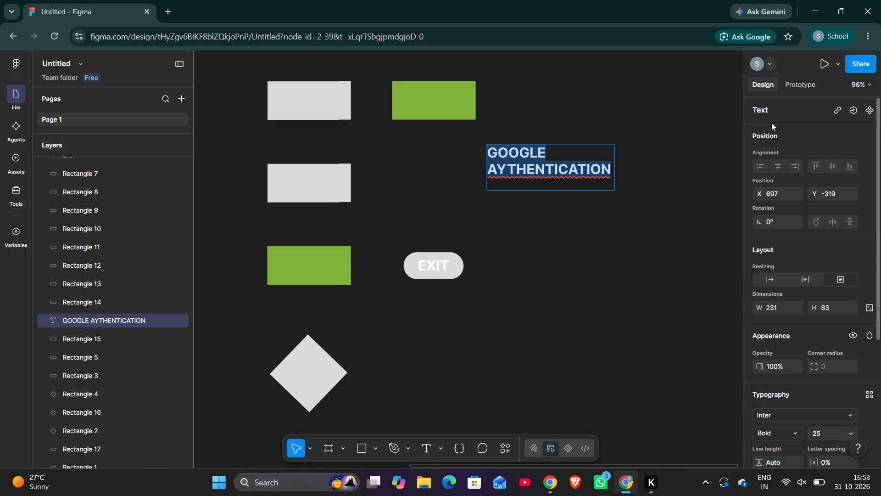
Set the GOOGLE AYTHENTICATION label's font size to 12.
{"action": "double_click", "coordinate": [820, 430]}
{"action": "type", "text": "12"}
{"action": "key", "text": "Return"}
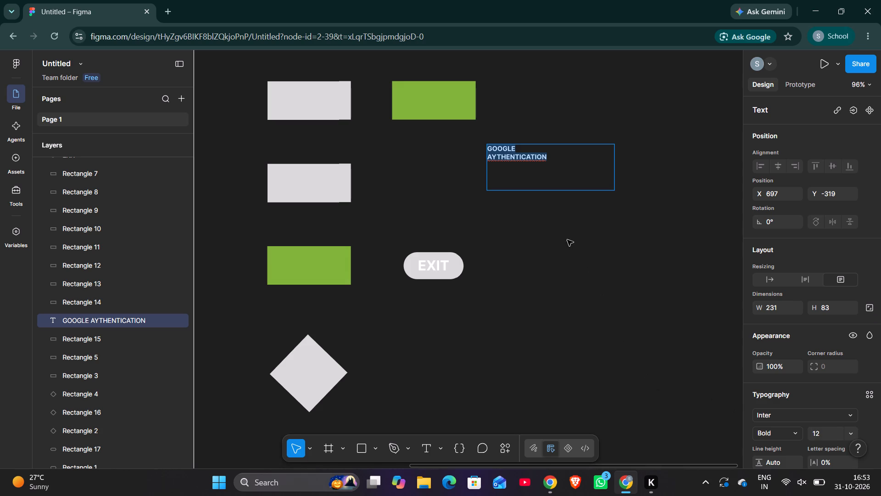
Shrink the GOOGLE AYTHENTICATION text box to about 115 × 35 so it fits closely around its two lines.
{"action": "left_click", "coordinate": [522, 186]}
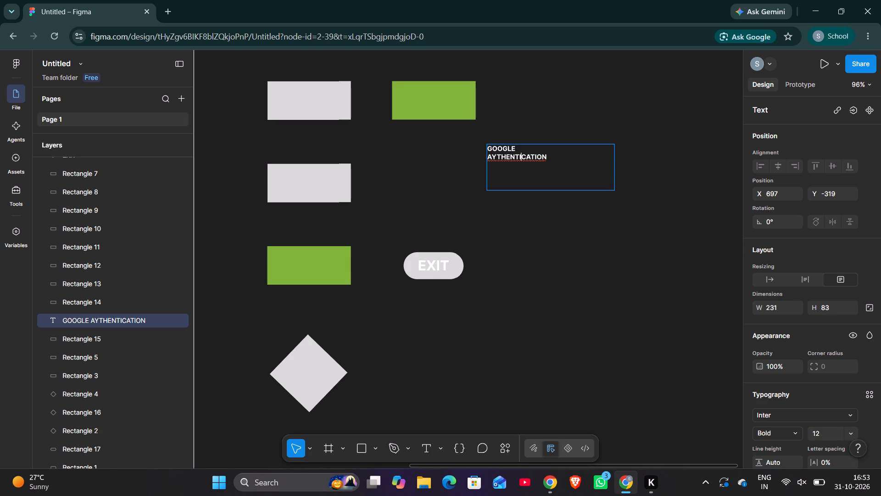
{"action": "left_click_drag", "start_coordinate": [601, 187], "coordinate": [635, 204]}
{"action": "left_click_drag", "start_coordinate": [635, 204], "coordinate": [635, 206]}
{"action": "left_click_drag", "start_coordinate": [635, 206], "coordinate": [612, 186]}
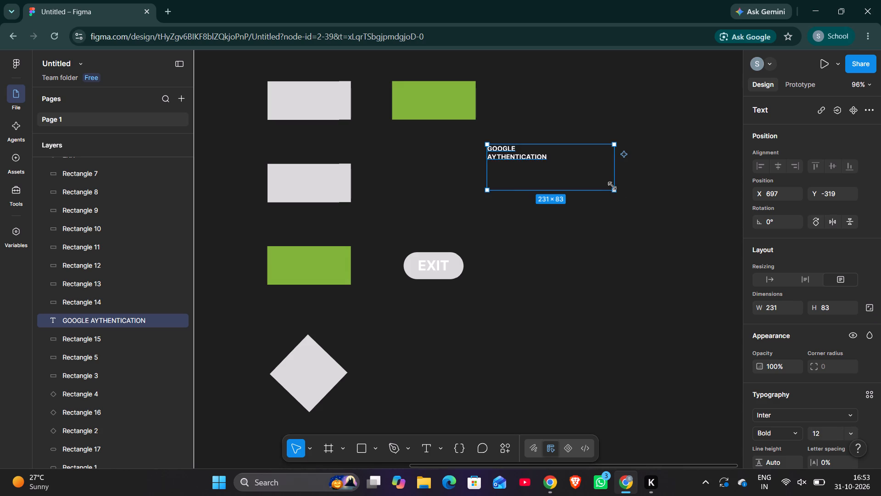
{"action": "left_click_drag", "start_coordinate": [612, 187], "coordinate": [555, 163]}
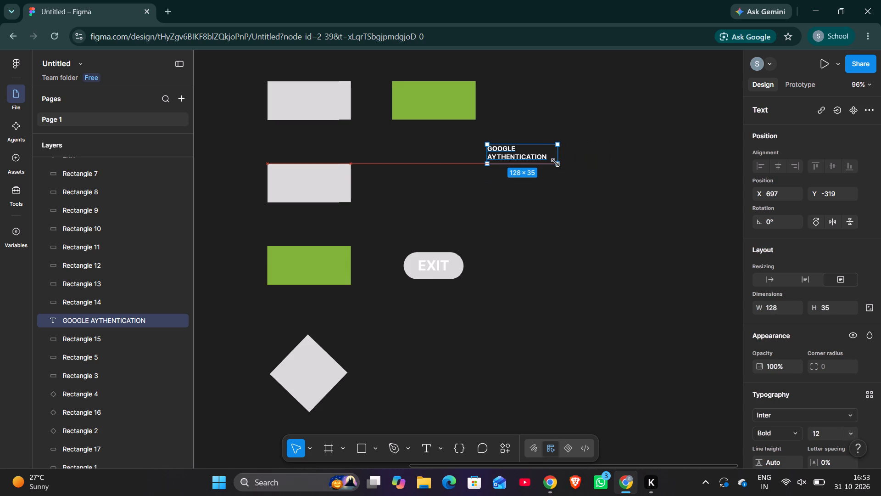
{"action": "left_click_drag", "start_coordinate": [555, 163], "coordinate": [550, 163]}
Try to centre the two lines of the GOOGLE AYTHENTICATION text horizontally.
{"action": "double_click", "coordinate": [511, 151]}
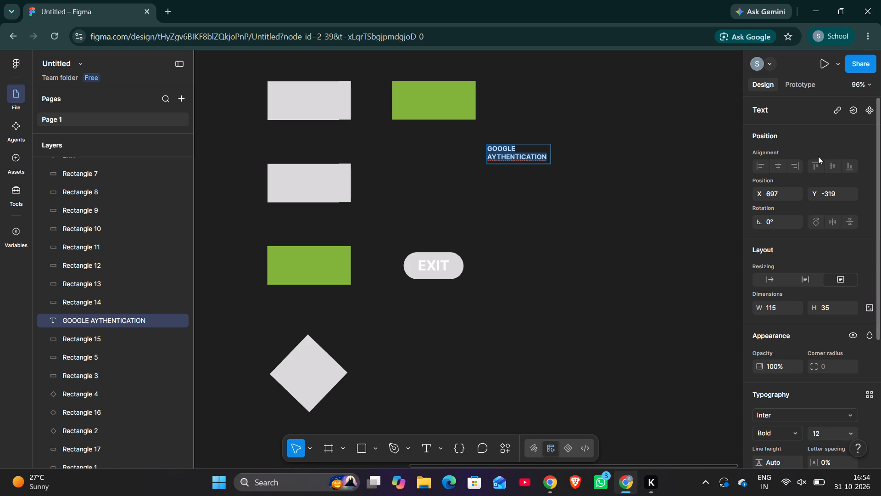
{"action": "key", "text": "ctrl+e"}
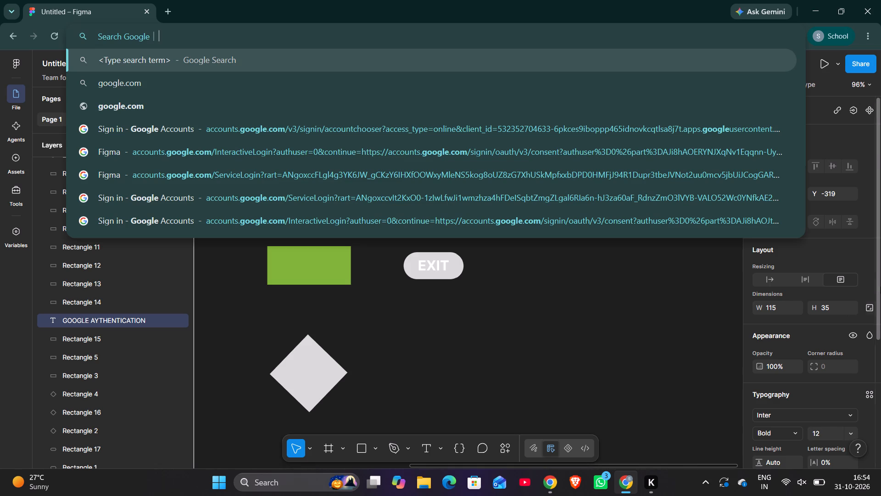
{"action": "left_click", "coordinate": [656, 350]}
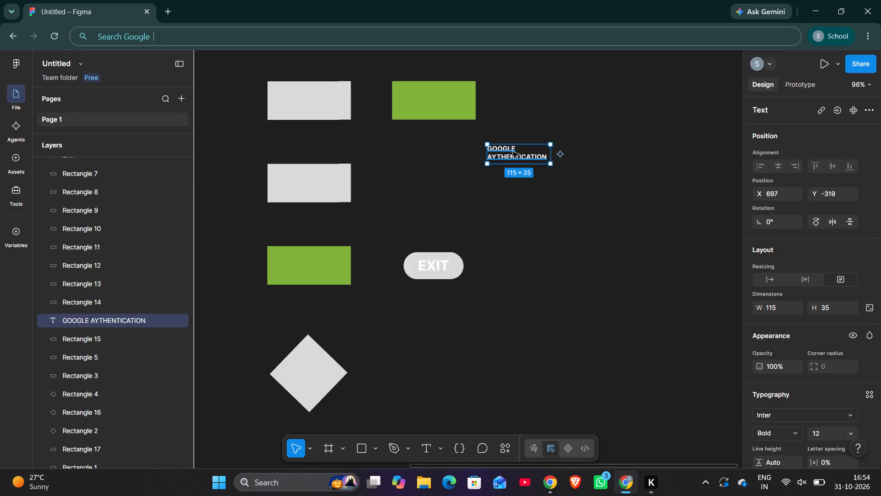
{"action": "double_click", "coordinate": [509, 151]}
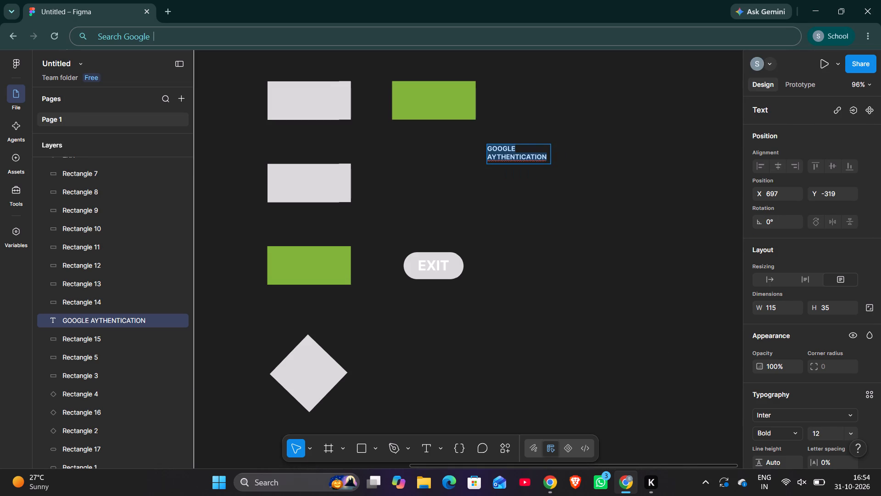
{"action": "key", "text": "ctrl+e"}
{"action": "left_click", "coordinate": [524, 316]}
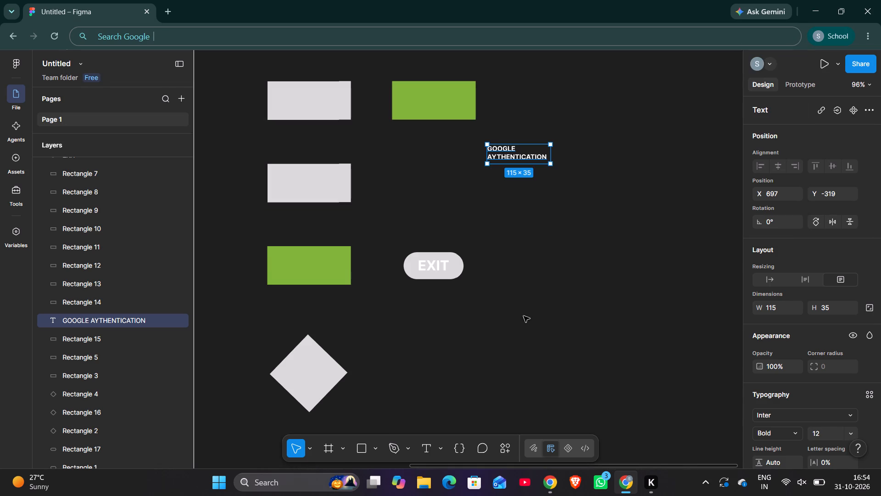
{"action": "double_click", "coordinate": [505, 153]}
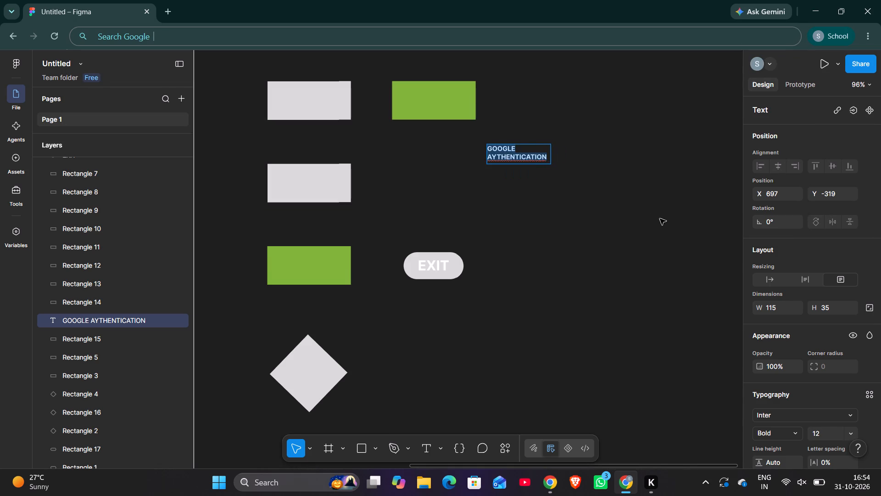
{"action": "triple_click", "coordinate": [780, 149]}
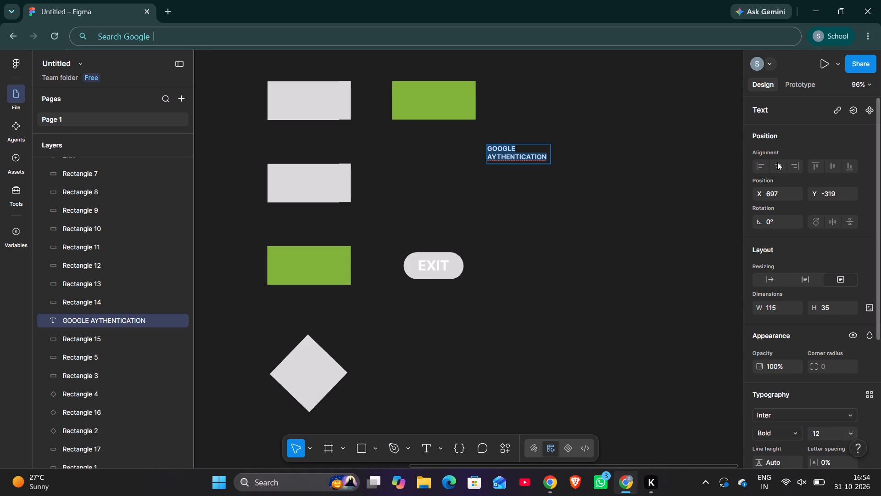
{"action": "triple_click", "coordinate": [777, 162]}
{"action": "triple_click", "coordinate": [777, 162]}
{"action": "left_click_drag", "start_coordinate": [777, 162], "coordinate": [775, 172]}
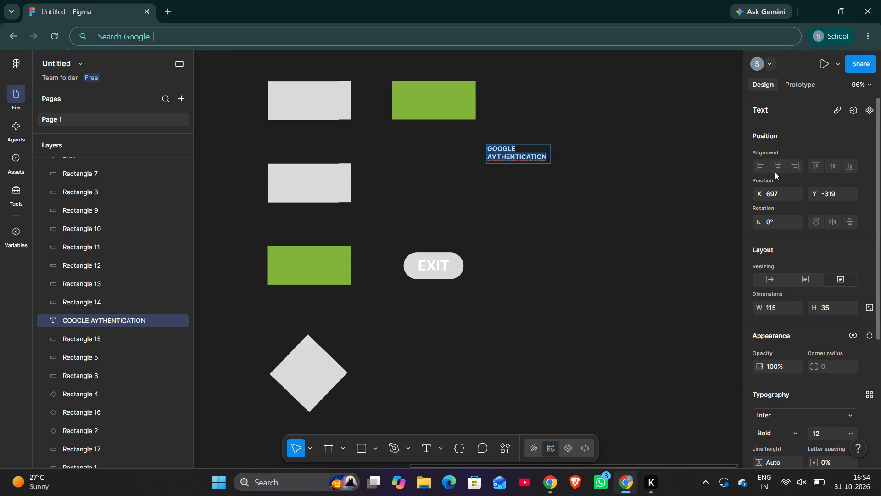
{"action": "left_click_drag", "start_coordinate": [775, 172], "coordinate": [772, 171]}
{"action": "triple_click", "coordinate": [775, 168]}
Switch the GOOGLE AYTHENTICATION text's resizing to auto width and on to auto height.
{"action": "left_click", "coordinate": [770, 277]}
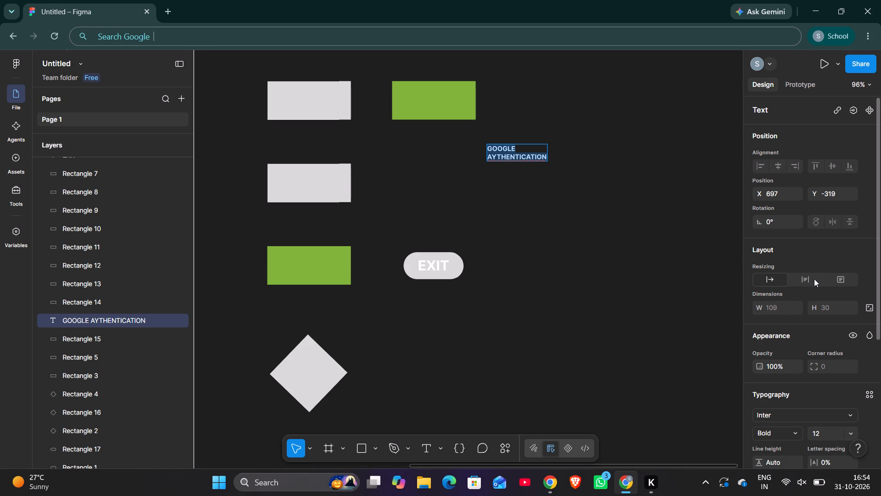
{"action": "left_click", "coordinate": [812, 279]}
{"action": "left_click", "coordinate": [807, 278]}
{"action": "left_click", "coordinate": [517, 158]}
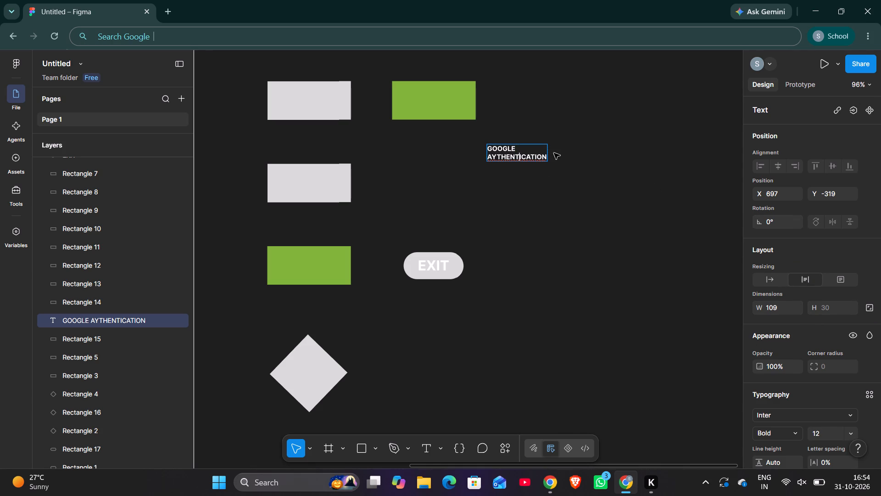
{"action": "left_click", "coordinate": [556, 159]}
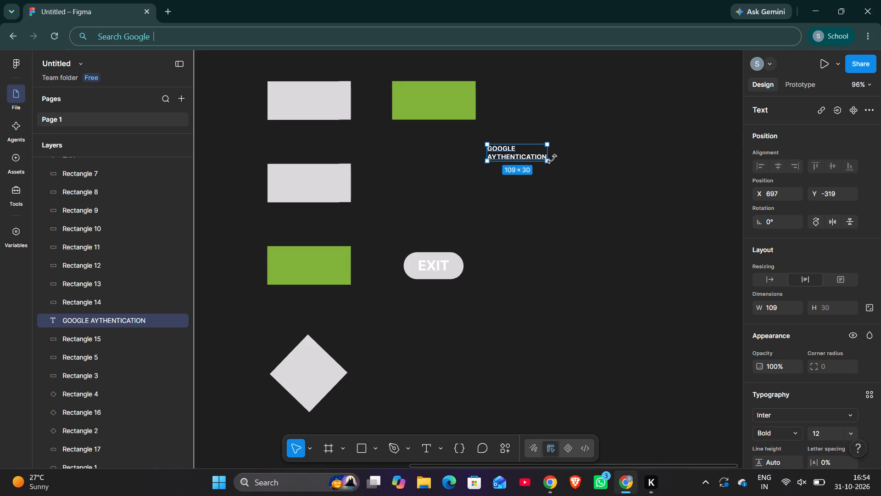
Enlarge the GOOGLE AYTHENTICATION text box to about 123 × 45.
{"action": "left_click_drag", "start_coordinate": [549, 161], "coordinate": [555, 169]}
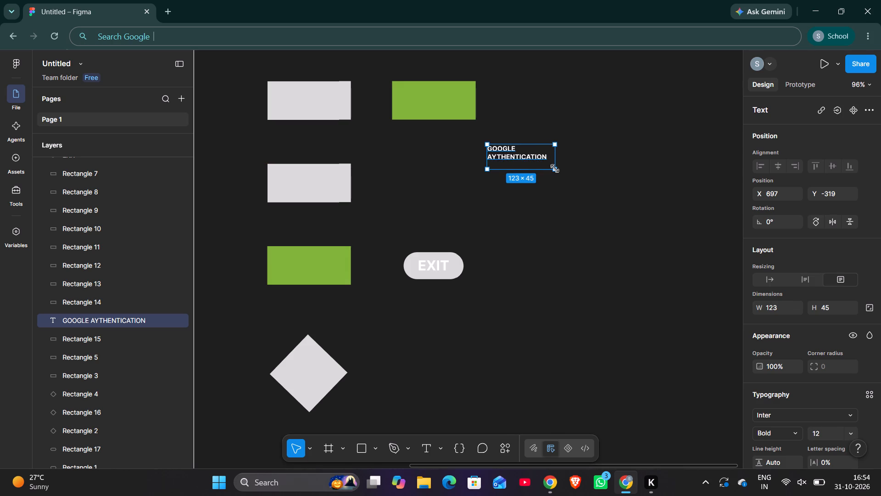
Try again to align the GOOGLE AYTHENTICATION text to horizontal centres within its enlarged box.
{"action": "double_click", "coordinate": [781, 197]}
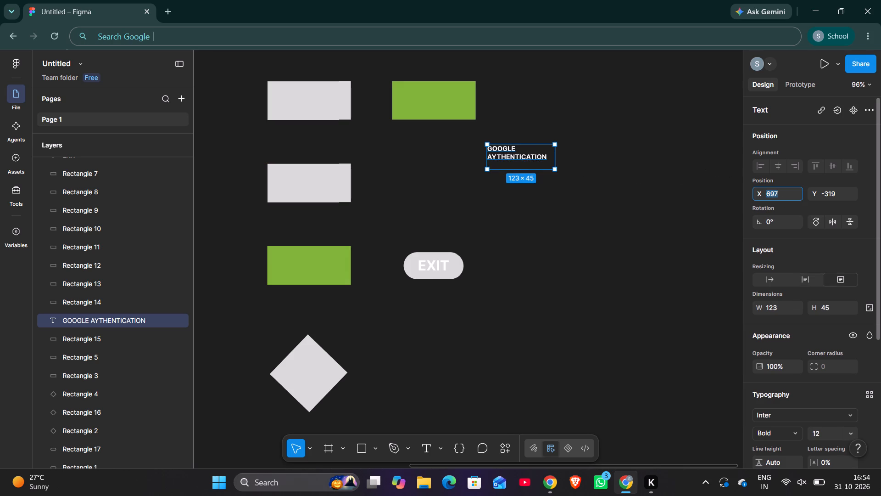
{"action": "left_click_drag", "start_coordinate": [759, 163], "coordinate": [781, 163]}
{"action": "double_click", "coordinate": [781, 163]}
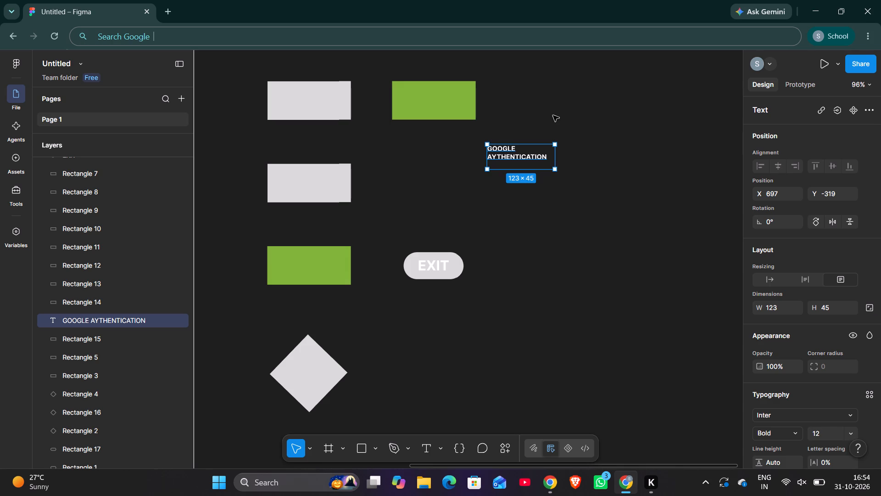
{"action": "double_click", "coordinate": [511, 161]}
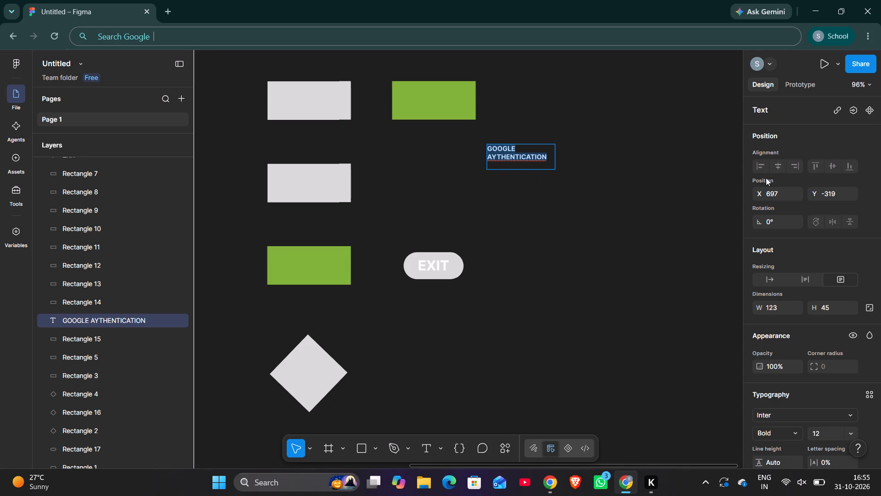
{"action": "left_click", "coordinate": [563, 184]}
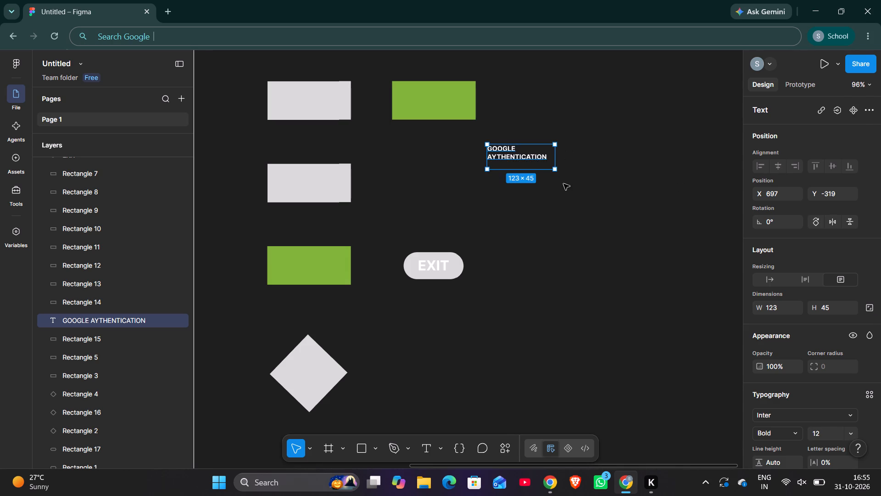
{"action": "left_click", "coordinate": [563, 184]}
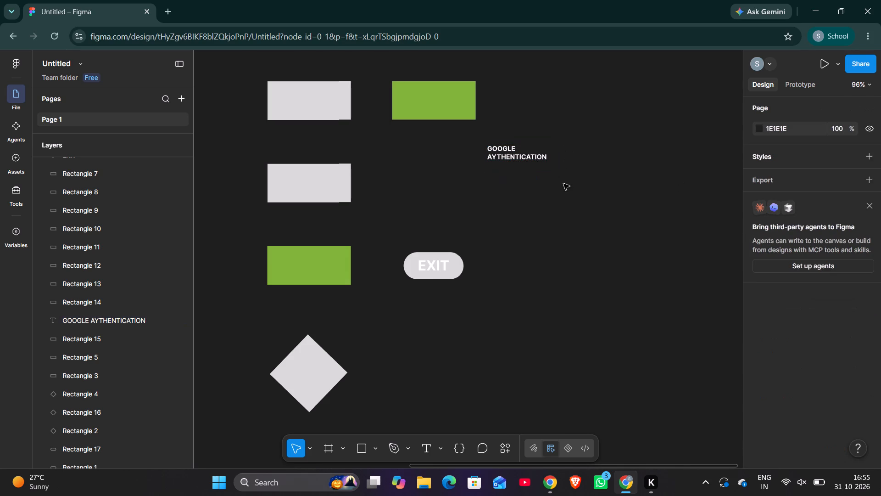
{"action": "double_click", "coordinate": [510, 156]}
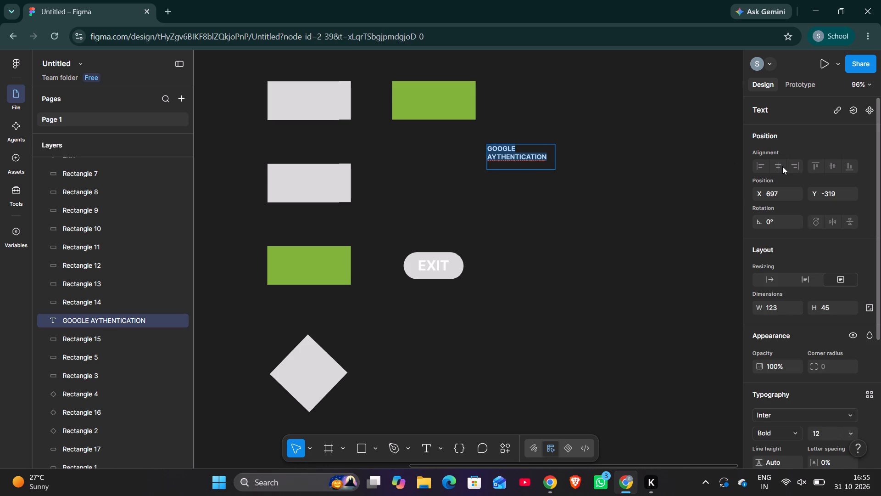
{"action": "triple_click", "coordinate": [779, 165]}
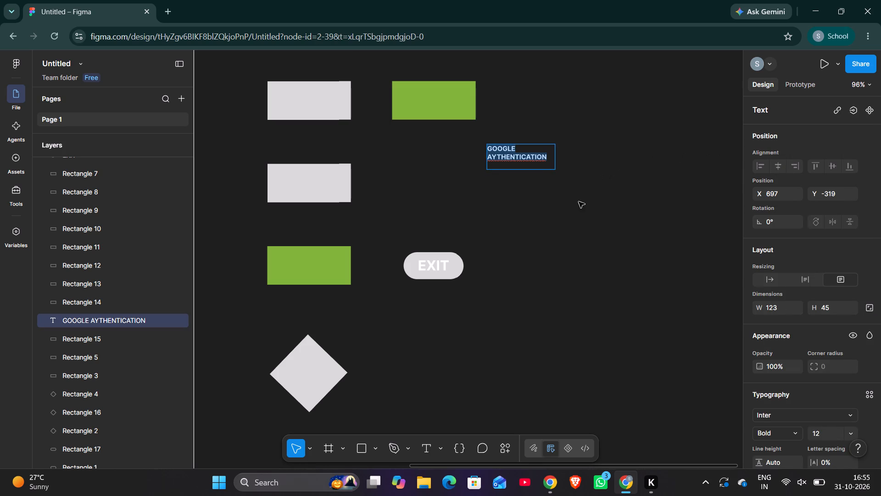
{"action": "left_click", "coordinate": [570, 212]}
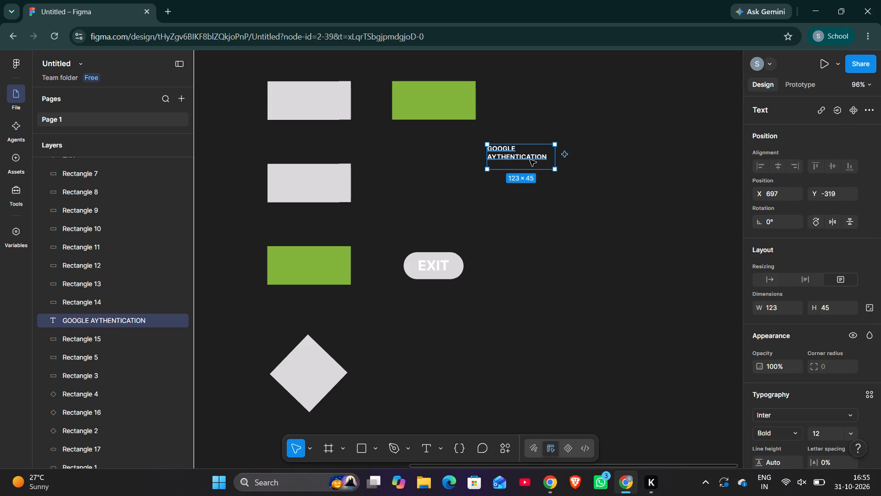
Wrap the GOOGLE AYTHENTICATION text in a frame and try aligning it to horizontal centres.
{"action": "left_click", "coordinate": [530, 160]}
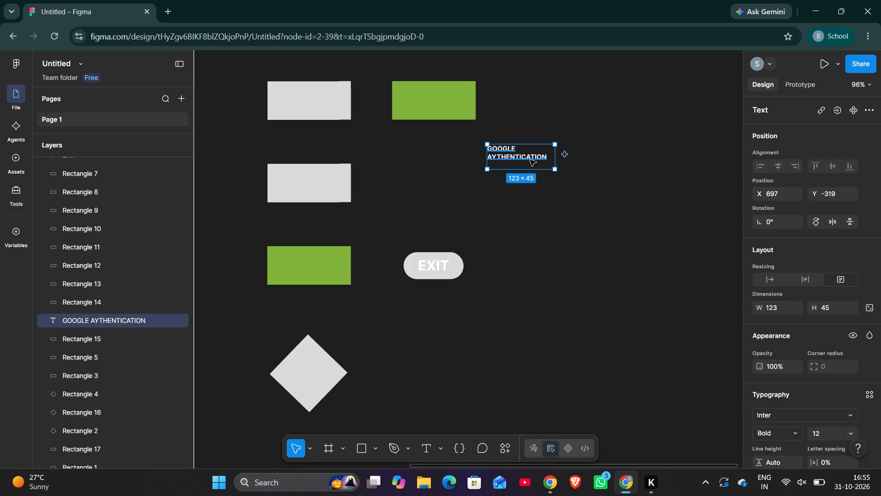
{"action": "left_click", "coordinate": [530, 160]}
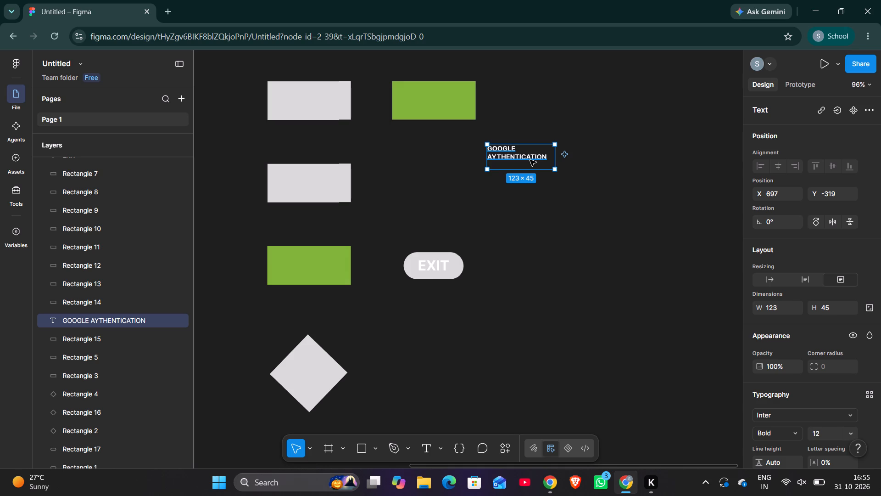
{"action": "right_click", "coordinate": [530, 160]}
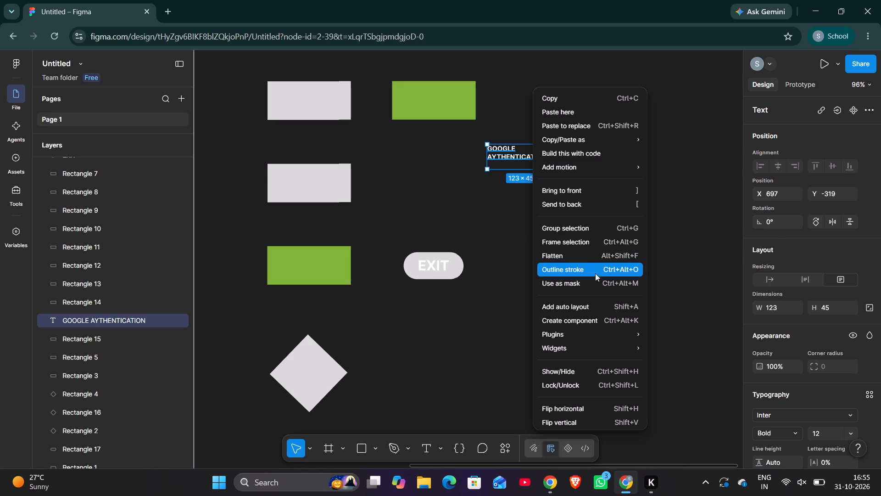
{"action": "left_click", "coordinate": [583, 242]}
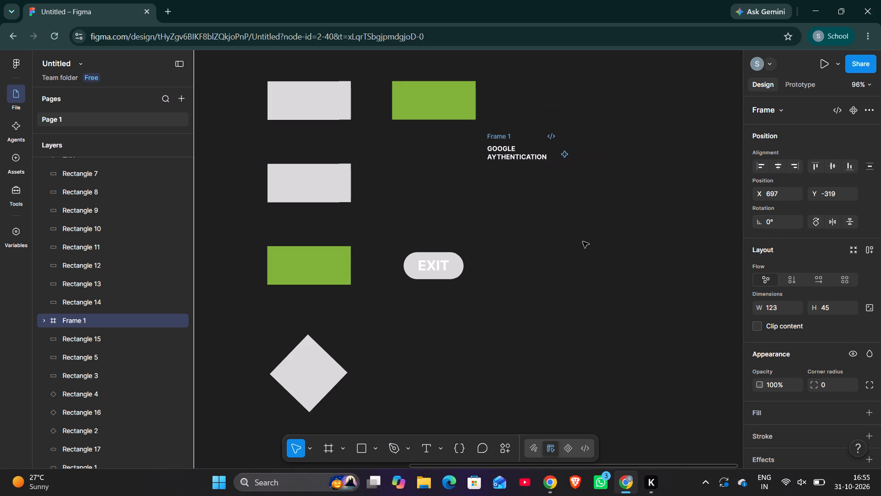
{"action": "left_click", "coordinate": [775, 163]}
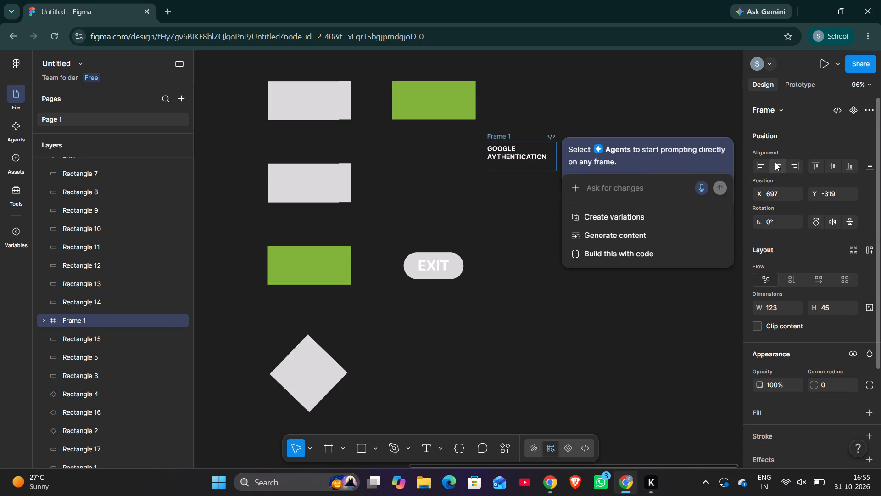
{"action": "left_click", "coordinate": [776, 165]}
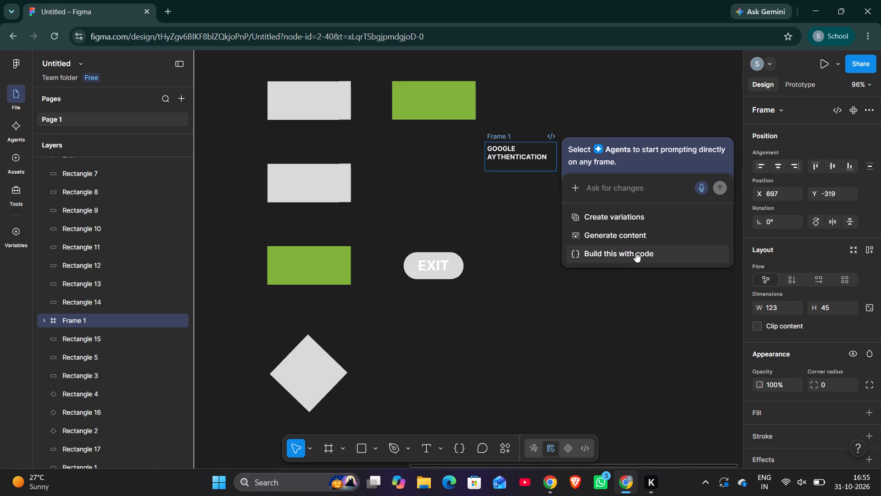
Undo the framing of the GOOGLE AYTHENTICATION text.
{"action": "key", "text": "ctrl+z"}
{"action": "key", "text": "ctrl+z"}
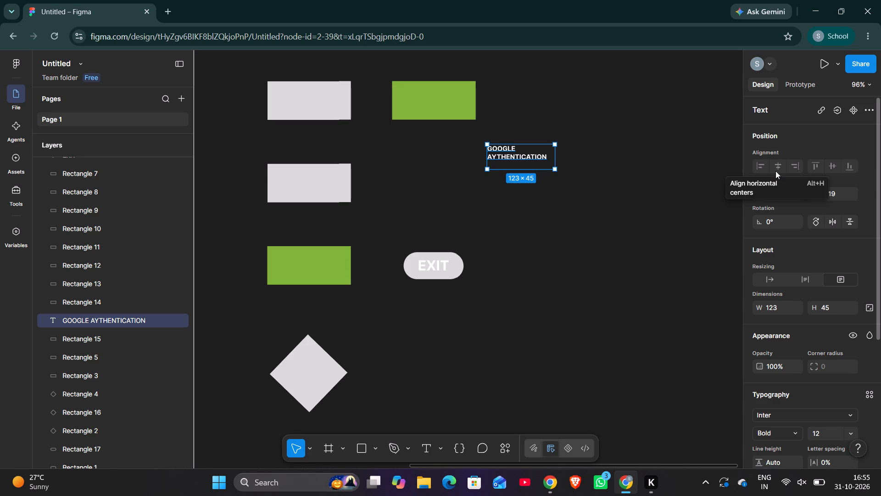
Set the GOOGLE AYTHENTICATION text box's resizing to auto height, keeping its 123 width.
{"action": "triple_click", "coordinate": [803, 278]}
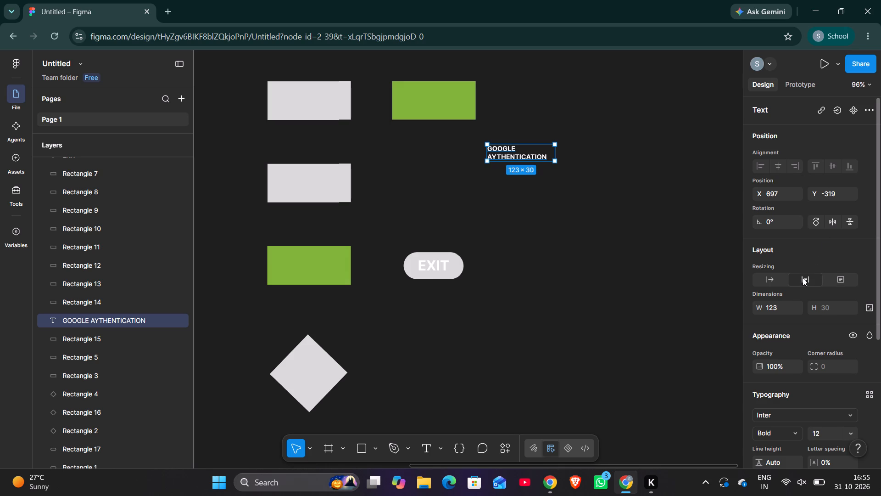
{"action": "double_click", "coordinate": [506, 152]}
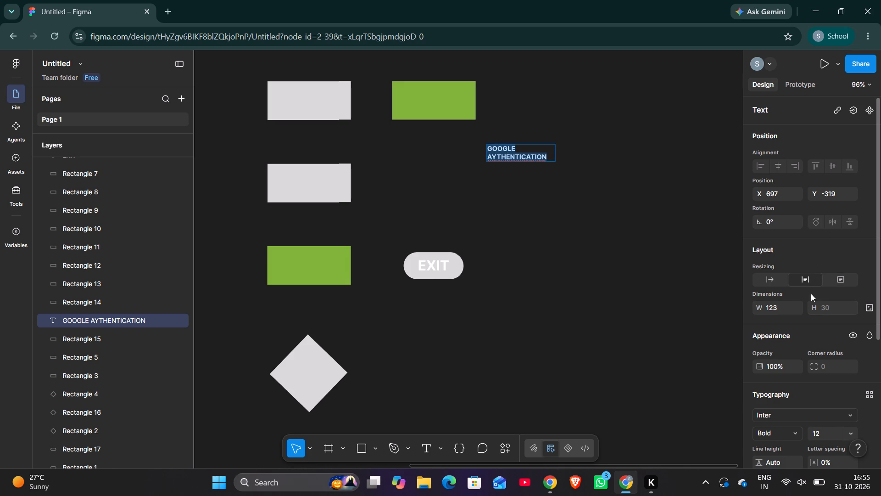
{"action": "left_click", "coordinate": [806, 276]}
{"action": "triple_click", "coordinate": [806, 276]}
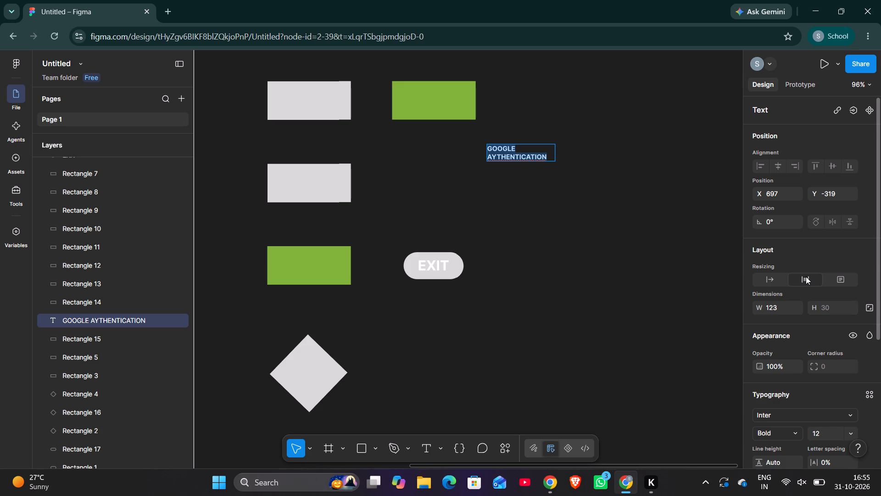
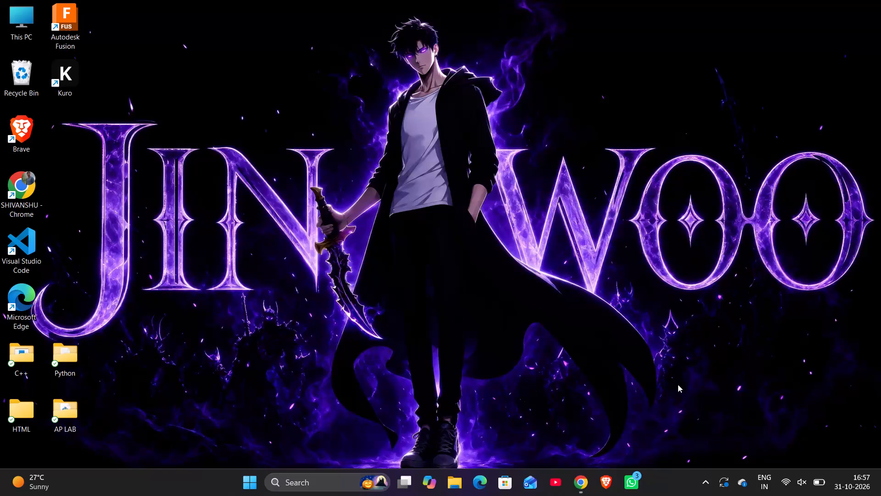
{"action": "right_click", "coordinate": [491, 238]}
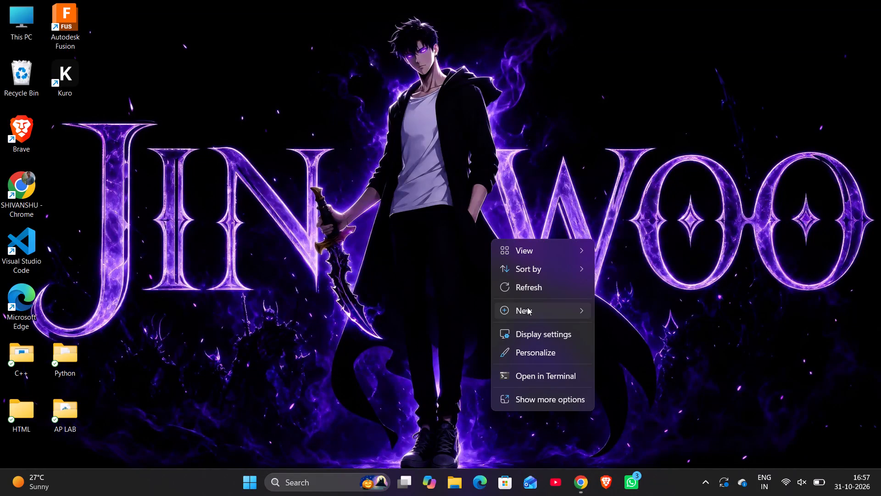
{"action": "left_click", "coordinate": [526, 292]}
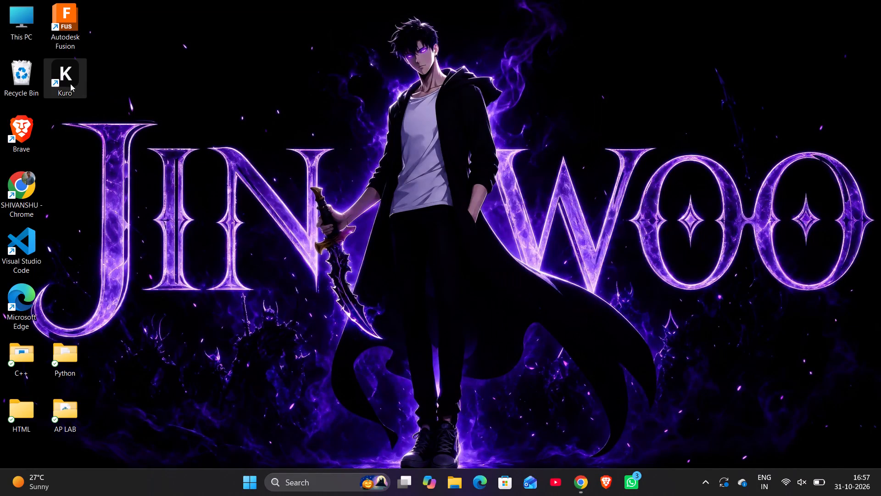
Launch the Kuro application from the desktop.
{"action": "double_click", "coordinate": [65, 81]}
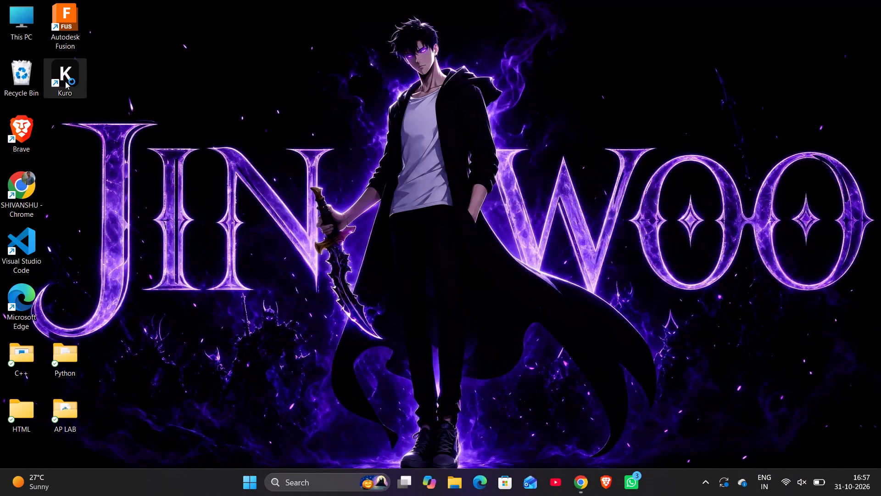
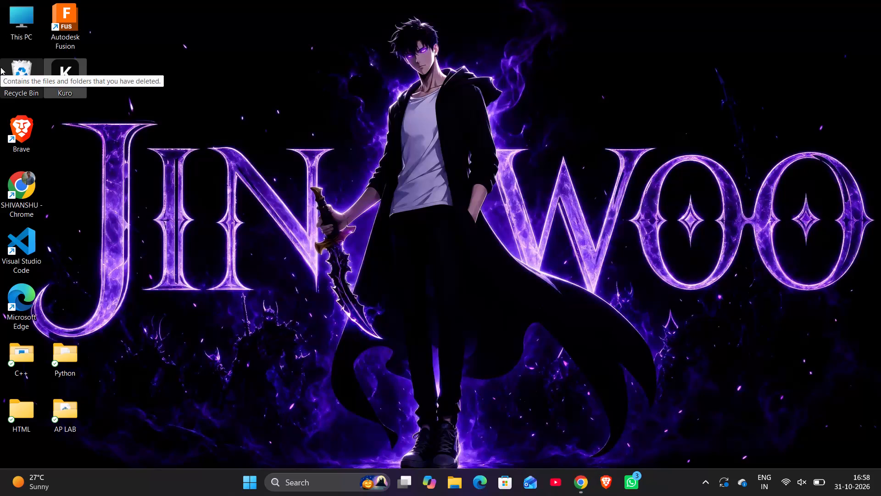
Bring up the Shut Down Windows dialog from the desktop.
{"action": "key", "text": "alt+F4"}
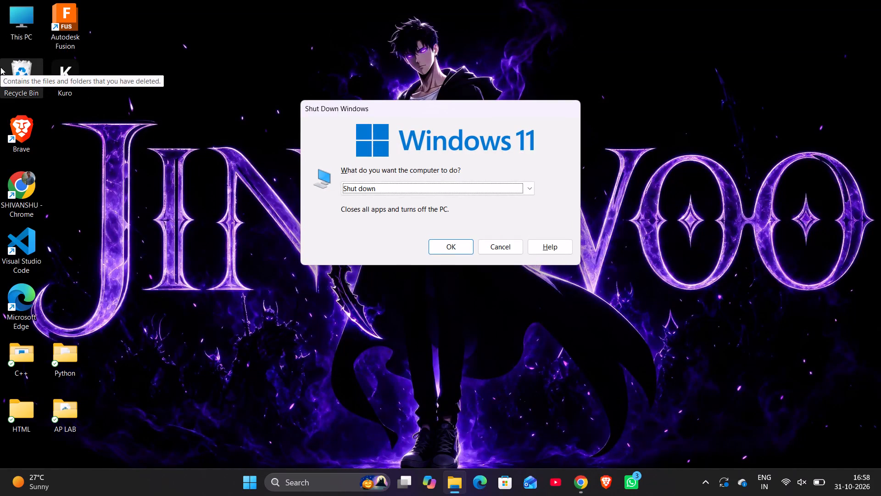